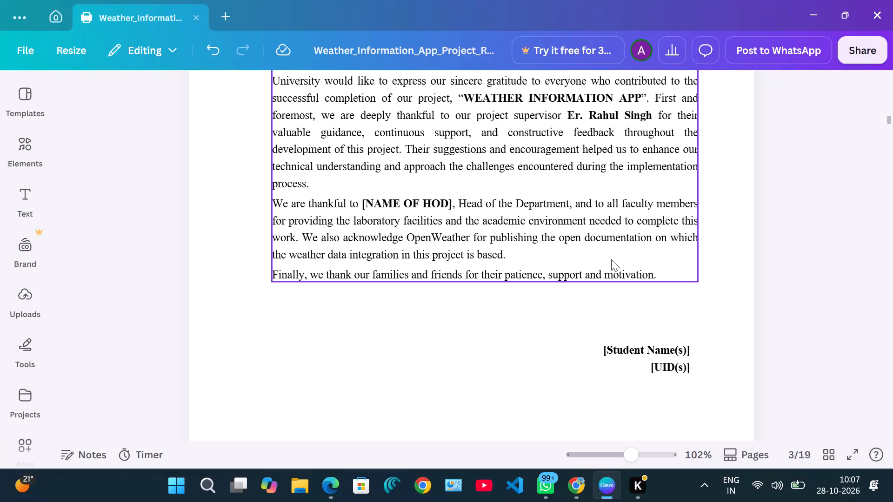
Replace the Acknowledgment's closing "Finally, we thank our families" sentence with the copied paragraph thanking friends, peers and family, and add a new line after it.
{"action": "double_click", "coordinate": [661, 277]}
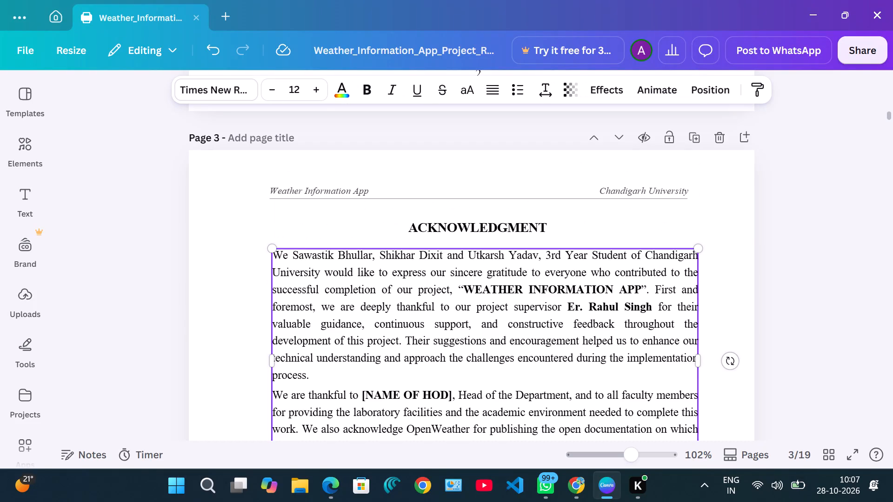
{"action": "scroll", "coordinate": [651, 316], "scroll_direction": "down", "scroll_amount": 4}
{"action": "left_click_drag", "start_coordinate": [659, 190], "coordinate": [362, 198]}
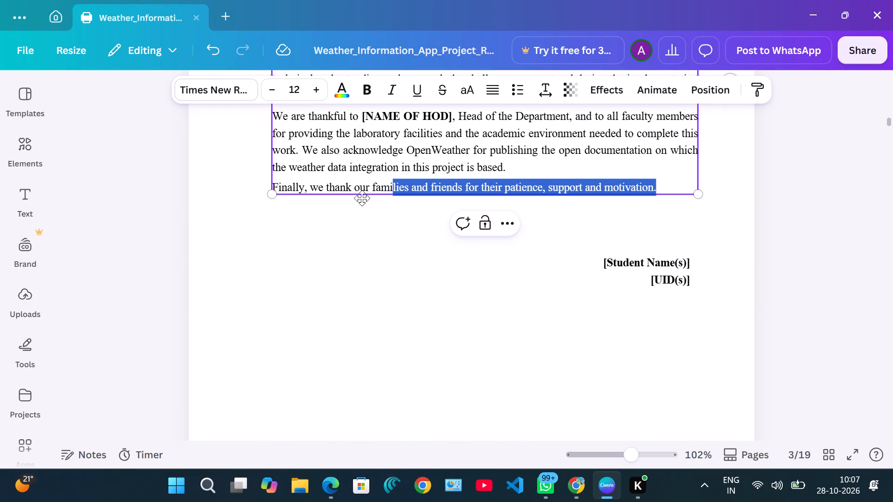
{"action": "left_click_drag", "start_coordinate": [362, 198], "coordinate": [274, 188]}
{"action": "key", "text": "ctrl+v"}
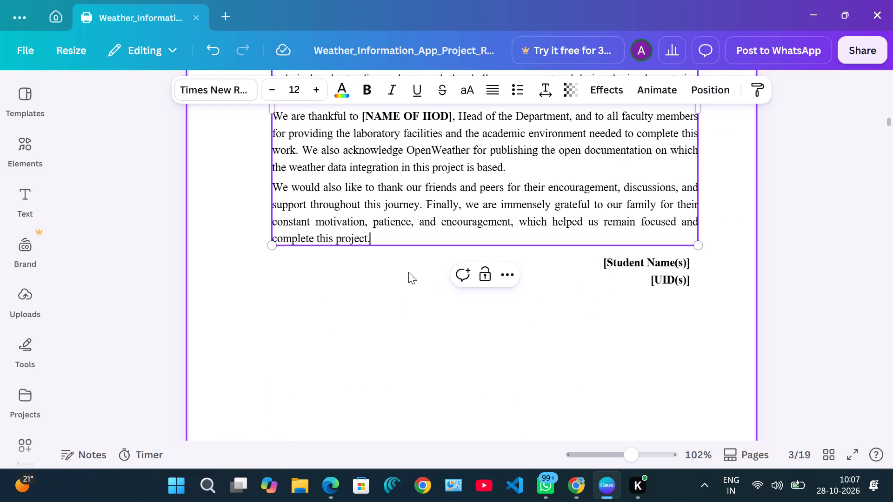
{"action": "key", "text": "Return"}
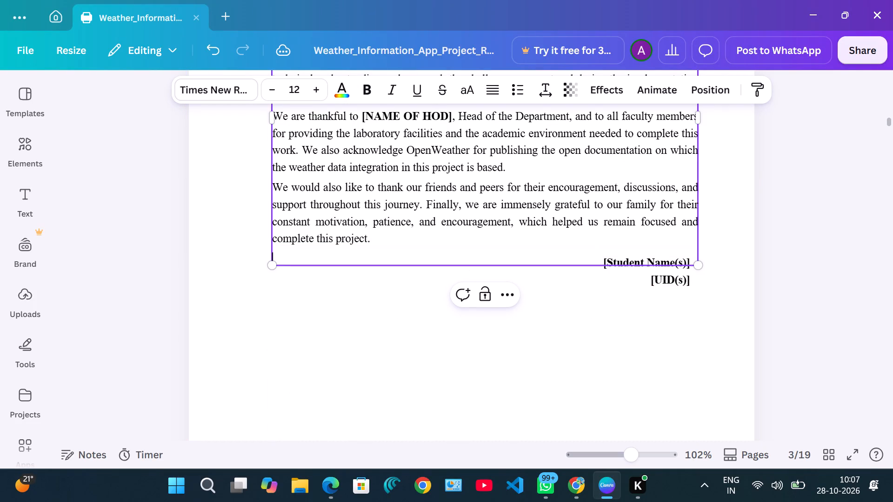
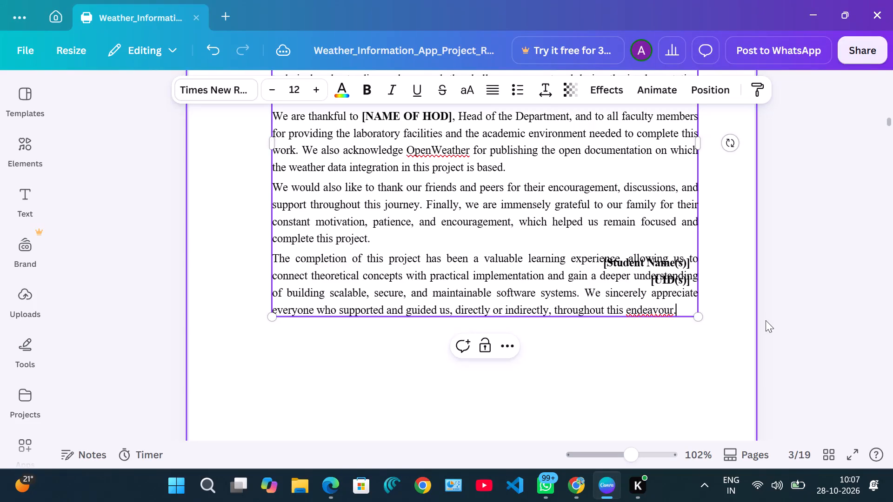
Move the [Student Name(s)] and [UID(s)] block down so it sits clear below the Acknowledgment's closing paragraph.
{"action": "left_click", "coordinate": [843, 297]}
{"action": "left_click_drag", "start_coordinate": [527, 263], "coordinate": [485, 267]}
{"action": "left_click_drag", "start_coordinate": [679, 278], "coordinate": [666, 414]}
Reposition the Acknowledgment body text just beneath the ACKNOWLEDGMENT heading, with its left edge near the page header's left edge.
{"action": "left_click_drag", "start_coordinate": [566, 233], "coordinate": [599, 243]}
{"action": "scroll", "coordinate": [599, 243], "scroll_direction": "up", "scroll_amount": 2}
{"action": "left_click", "coordinate": [795, 251]}
{"action": "left_click_drag", "start_coordinate": [555, 317], "coordinate": [563, 304]}
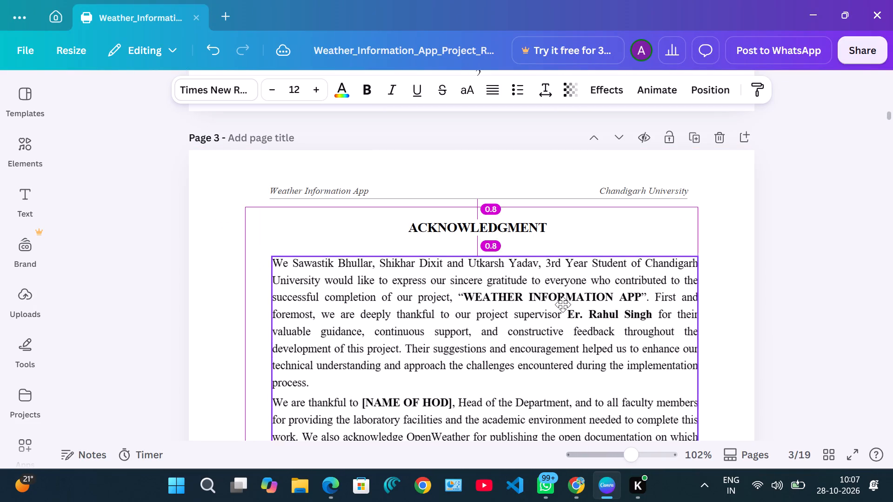
{"action": "left_click_drag", "start_coordinate": [563, 304], "coordinate": [558, 301]}
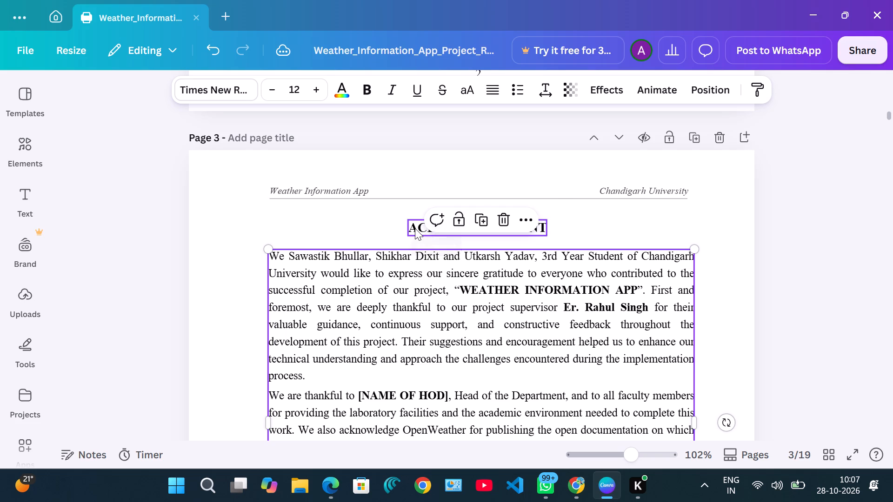
Underline the ACKNOWLEDGMENT heading and deselect it.
{"action": "left_click", "coordinate": [415, 228]}
{"action": "left_click", "coordinate": [416, 94]}
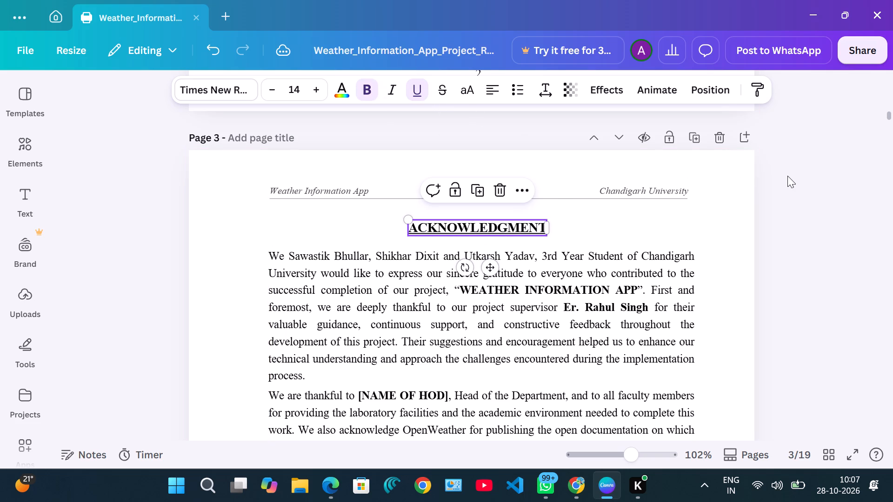
{"action": "left_click", "coordinate": [787, 176]}
Open the Acknowledgment body text for editing at the end of the [NAME OF HOD] placeholder.
{"action": "scroll", "coordinate": [773, 217], "scroll_direction": "down", "scroll_amount": 3}
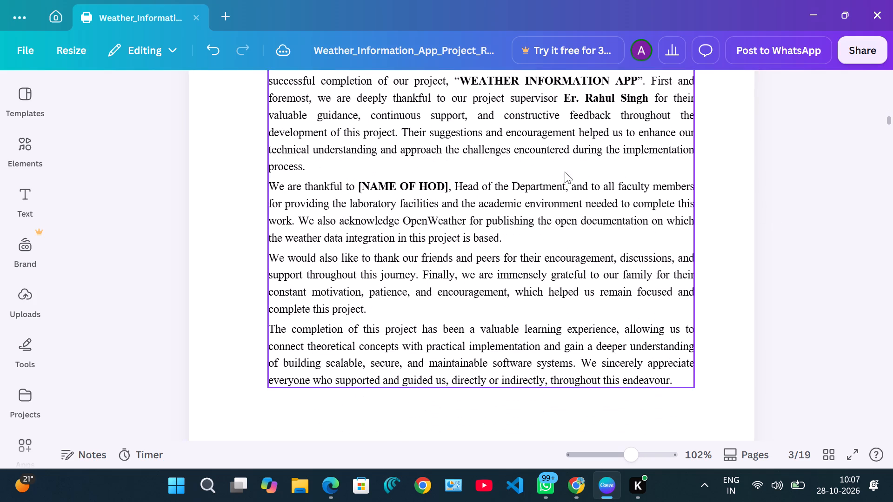
{"action": "double_click", "coordinate": [449, 186]}
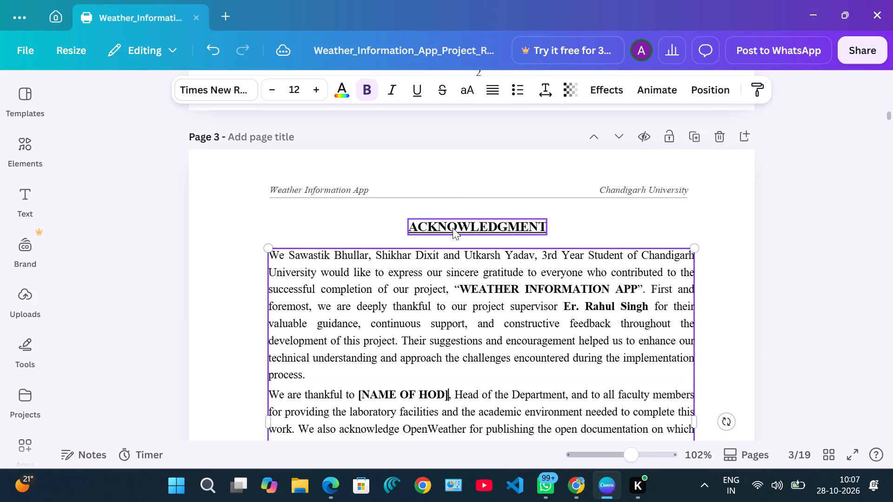
Delete the bold [NAME OF HOD] placeholder from the second Acknowledgment paragraph, keeping the comma before "Head of the Department".
{"action": "scroll", "coordinate": [455, 246], "scroll_direction": "down", "scroll_amount": 3}
{"action": "key", "text": "BackSpace"}
{"action": "key", "text": "BackSpace"}
{"action": "key", "text": "BackSpace"}
{"action": "key", "text": "BackSpace"}
{"action": "key", "text": "BackSpace"}
{"action": "key", "text": "BackSpace"}
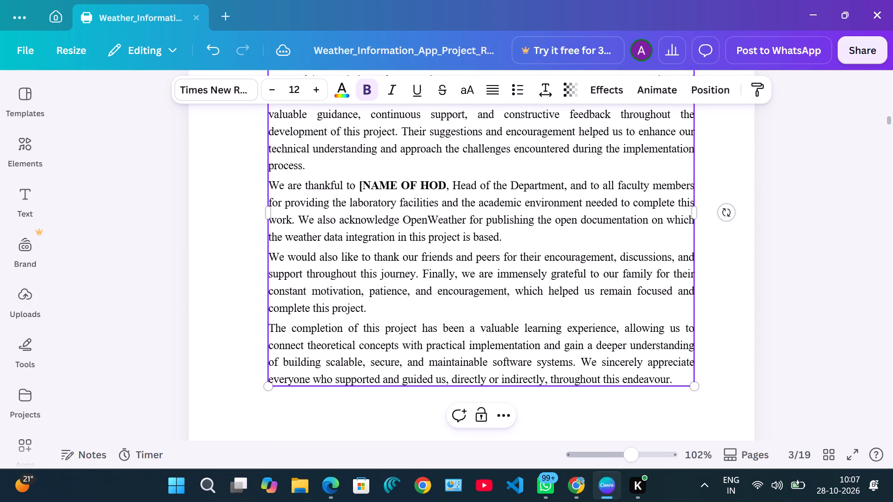
{"action": "key", "text": "BackSpace"}
{"action": "key", "text": "BackSpace"}
{"action": "key", "text": "BackSpace"}
{"action": "key", "text": "BackSpace"}
{"action": "key", "text": "BackSpace"}
{"action": "key", "text": "BackSpace"}
{"action": "key", "text": "BackSpace"}
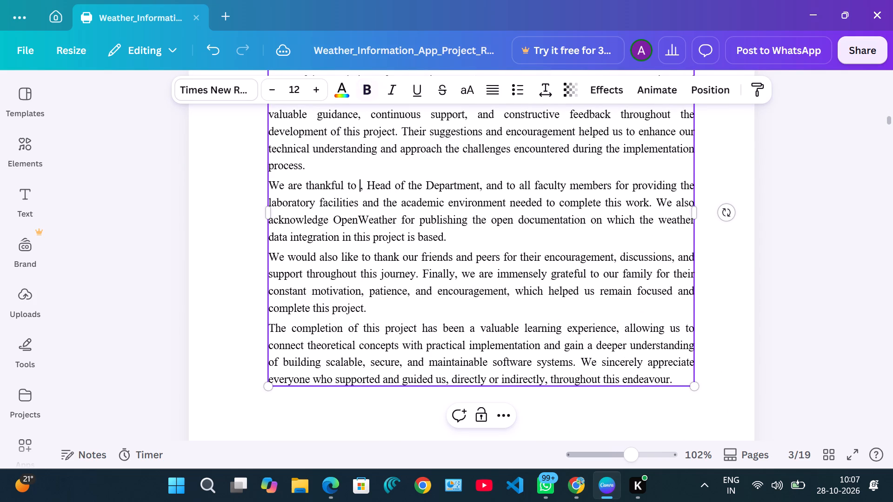
Enter the Head of Department's full name with the title "Dr." after "We are thankful to" in the Acknowledgment.
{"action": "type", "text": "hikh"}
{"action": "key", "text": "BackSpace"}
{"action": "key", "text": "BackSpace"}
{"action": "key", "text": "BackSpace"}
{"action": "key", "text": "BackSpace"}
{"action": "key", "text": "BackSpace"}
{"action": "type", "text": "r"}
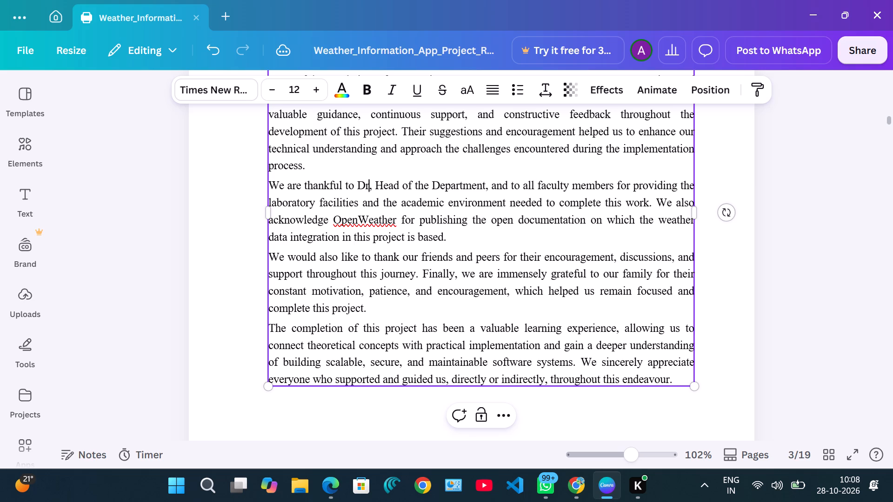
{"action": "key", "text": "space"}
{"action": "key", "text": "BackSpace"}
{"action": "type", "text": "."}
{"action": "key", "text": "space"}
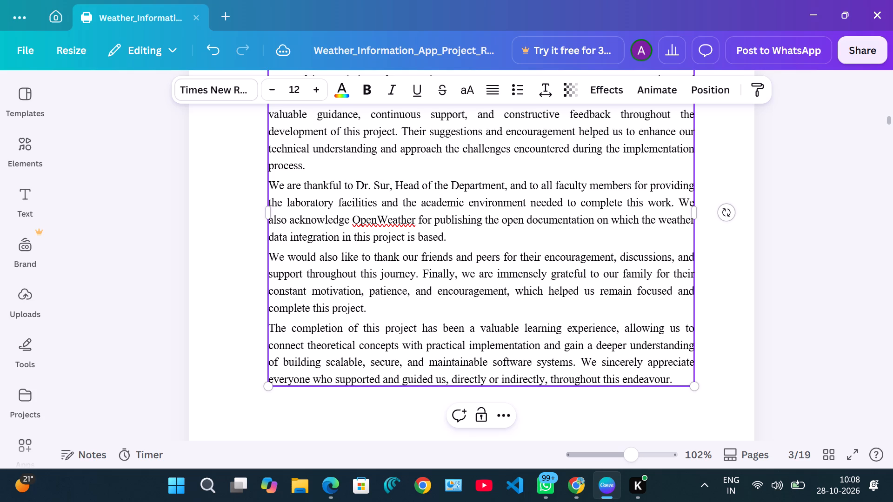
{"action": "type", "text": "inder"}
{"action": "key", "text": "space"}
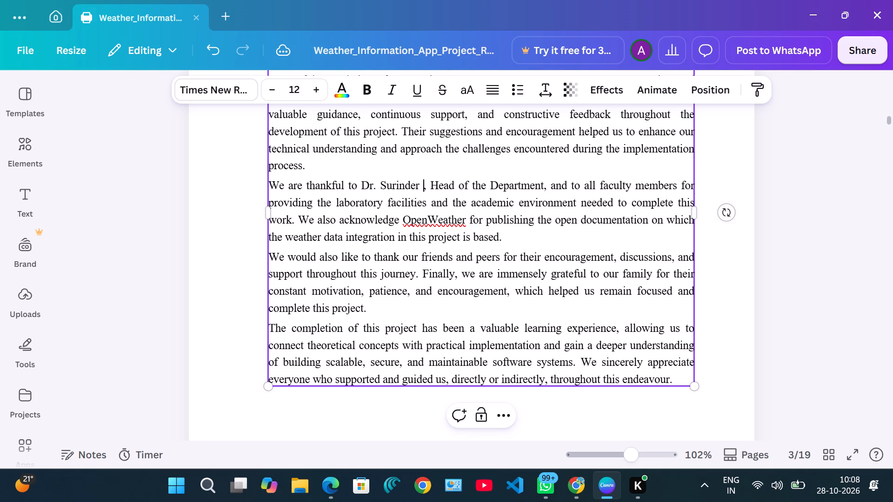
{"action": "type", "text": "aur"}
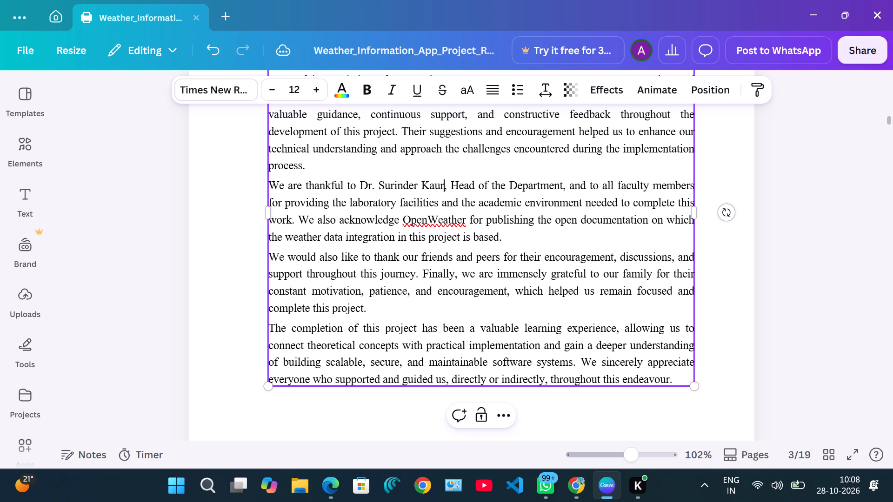
Make the Head of Department's name, including the "Dr." title, bold in the Acknowledgment's second paragraph.
{"action": "left_click_drag", "start_coordinate": [444, 184], "coordinate": [359, 182]}
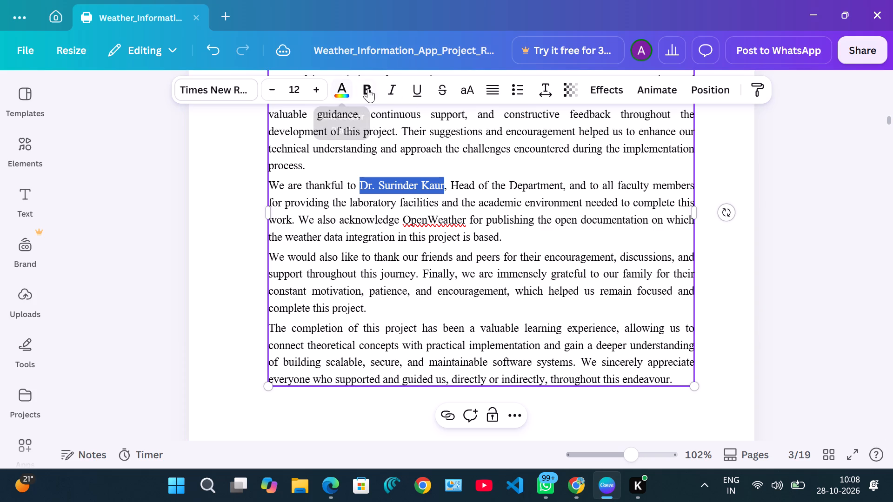
{"action": "left_click", "coordinate": [368, 87]}
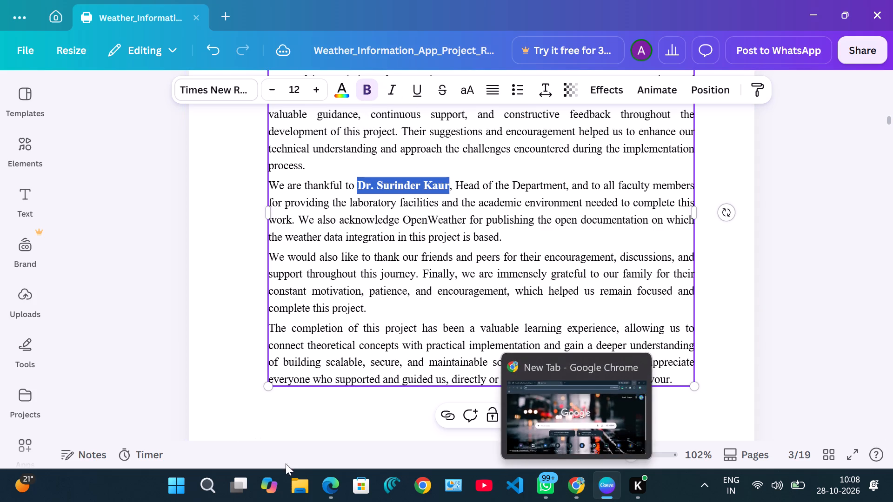
Switch to Microsoft Edge and dismiss the error dialog on the CodeChef college reports page.
{"action": "left_click", "coordinate": [324, 477]}
{"action": "left_click", "coordinate": [447, 328]}
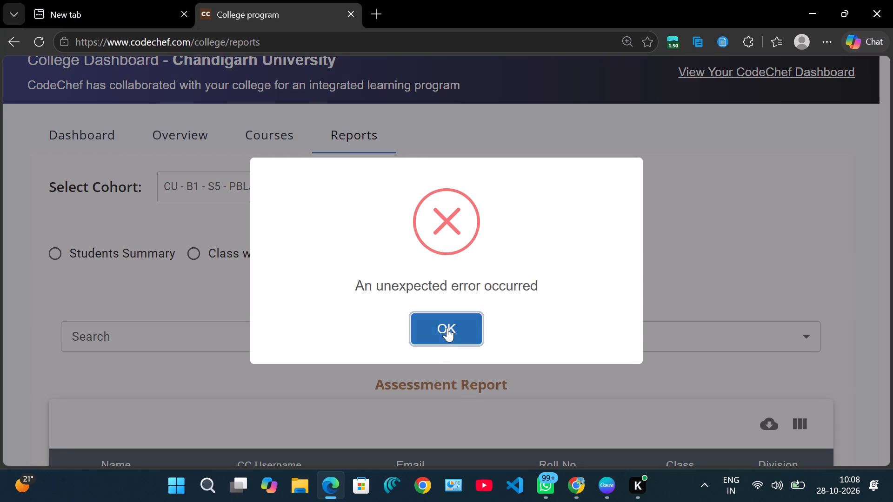
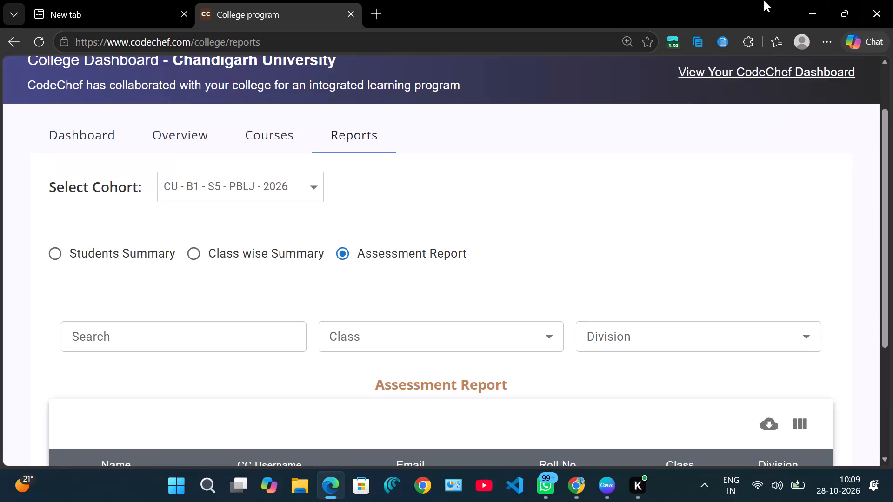
Switch back to the report in Canva and bold the first student's name in the Acknowledgment's opening sentence.
{"action": "left_click", "coordinate": [808, 0]}
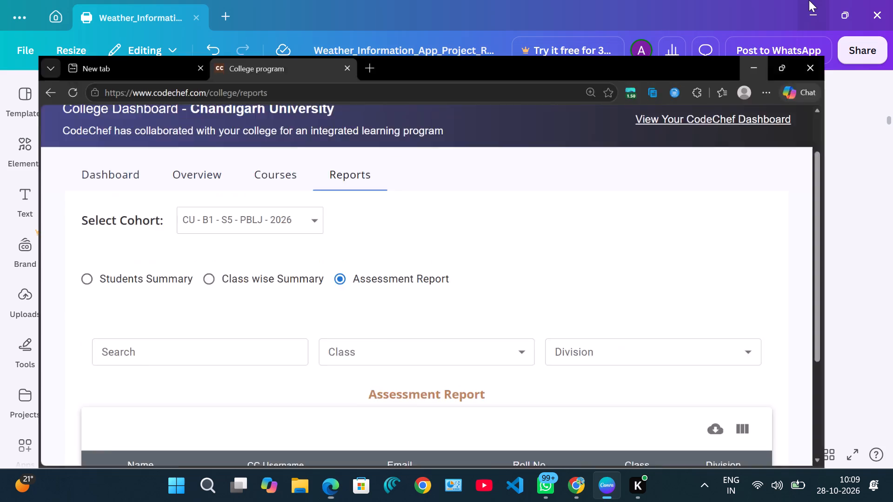
{"action": "left_click", "coordinate": [778, 205]}
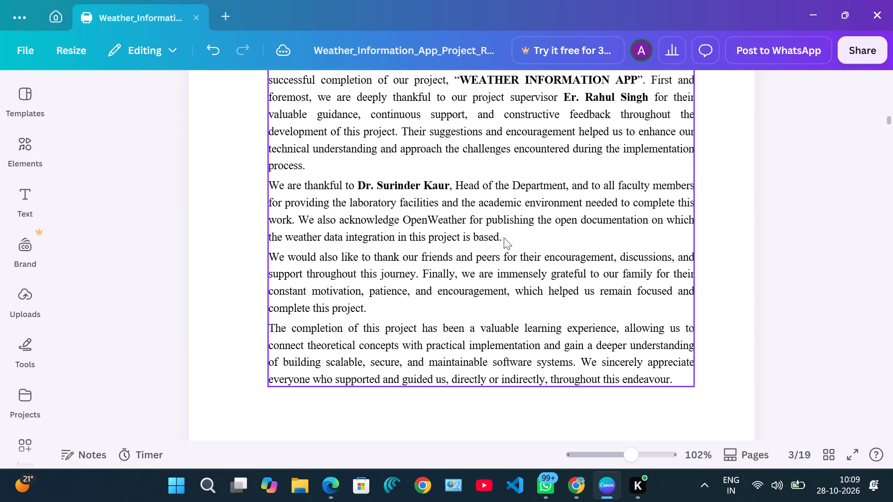
{"action": "scroll", "coordinate": [499, 236], "scroll_direction": "up", "scroll_amount": 2}
{"action": "scroll", "coordinate": [499, 236], "scroll_direction": "down", "scroll_amount": 1}
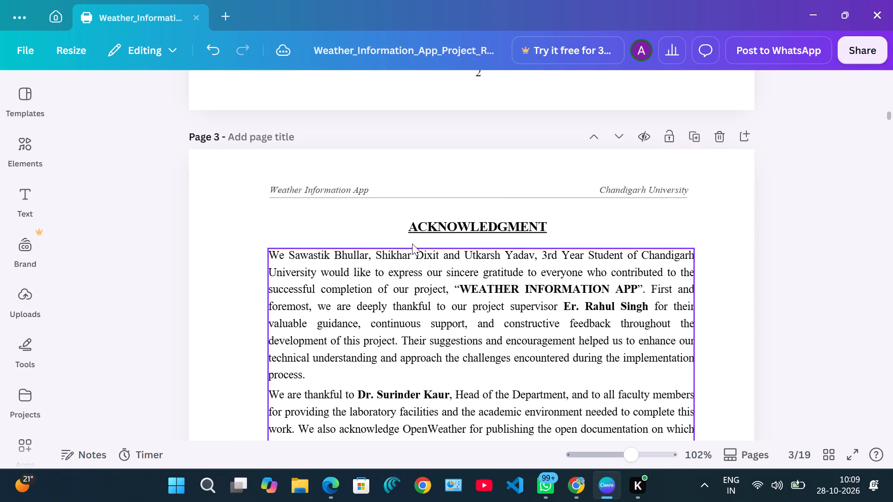
{"action": "left_click", "coordinate": [367, 257]}
{"action": "left_click", "coordinate": [367, 257]}
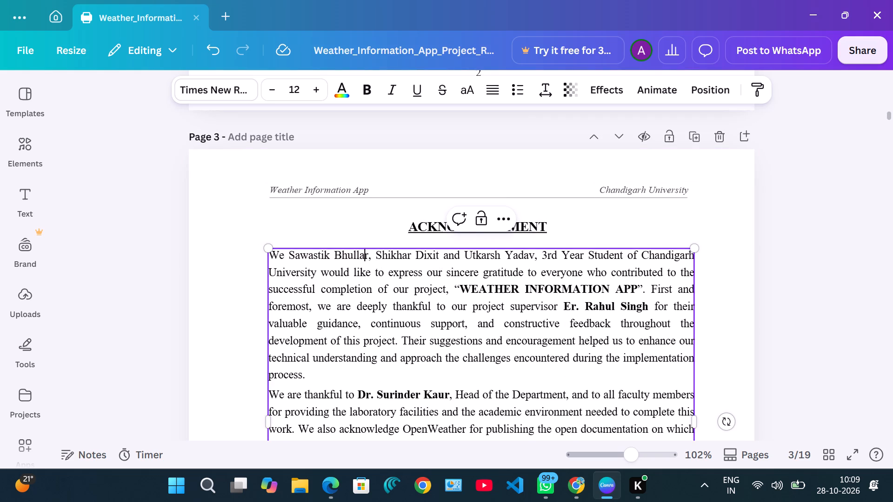
{"action": "left_click", "coordinate": [367, 261]}
{"action": "left_click_drag", "start_coordinate": [367, 257], "coordinate": [345, 255]}
{"action": "left_click_drag", "start_coordinate": [345, 255], "coordinate": [289, 257]}
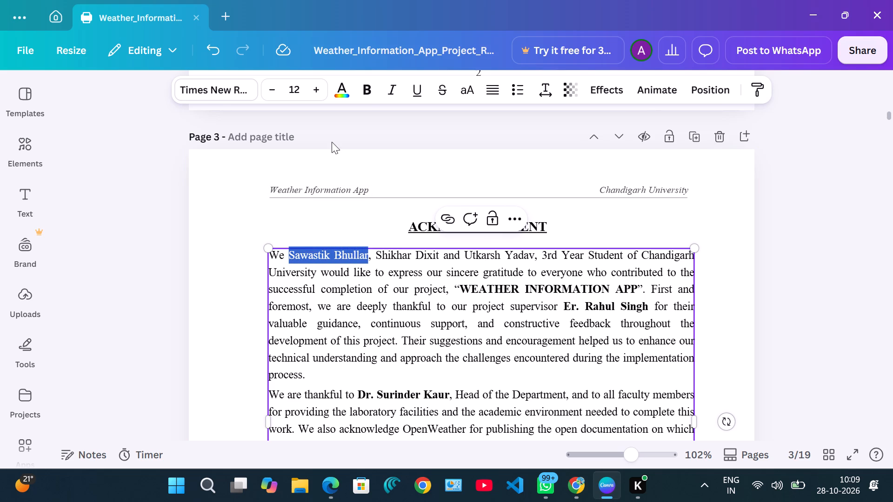
{"action": "left_click", "coordinate": [365, 97]}
Bold the second and third students' names in the Acknowledgment's opening sentence and deselect the text.
{"action": "left_click", "coordinate": [380, 257]}
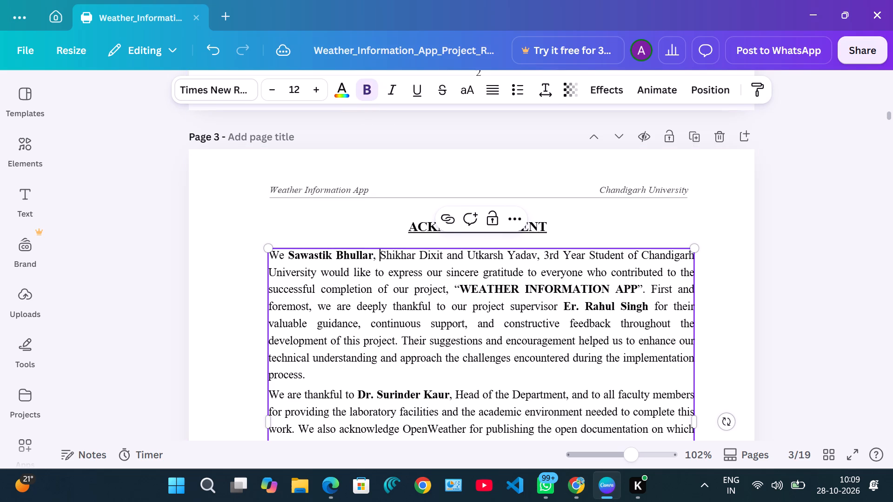
{"action": "left_click_drag", "start_coordinate": [380, 257], "coordinate": [428, 255]}
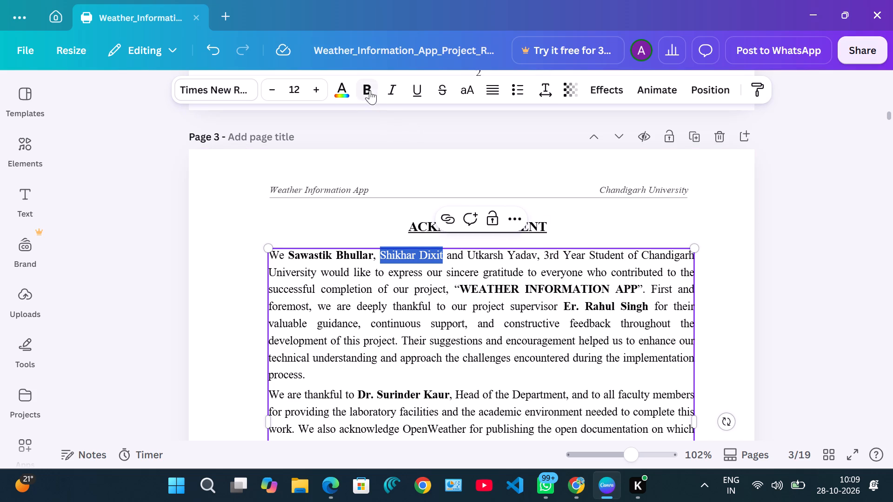
{"action": "left_click", "coordinate": [370, 90]}
{"action": "left_click", "coordinate": [472, 256]}
{"action": "left_click_drag", "start_coordinate": [472, 256], "coordinate": [525, 265]}
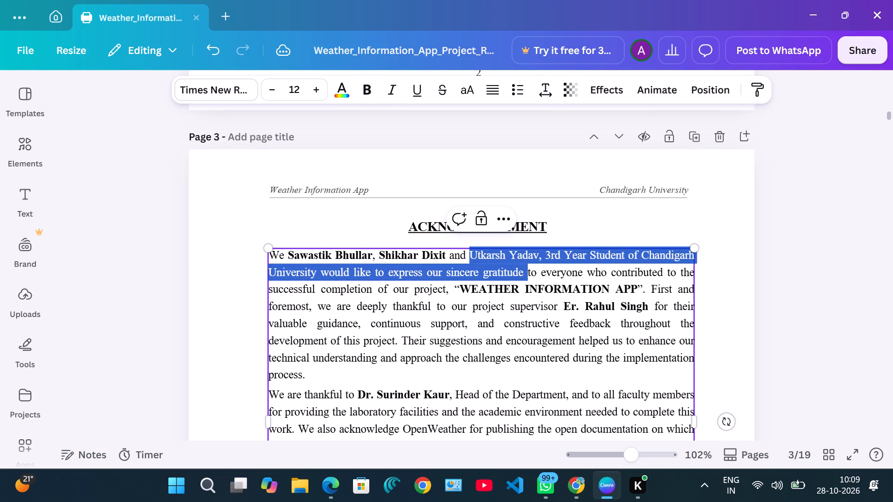
{"action": "left_click_drag", "start_coordinate": [525, 265], "coordinate": [531, 253]}
{"action": "left_click", "coordinate": [365, 87]}
{"action": "left_click", "coordinate": [847, 271]}
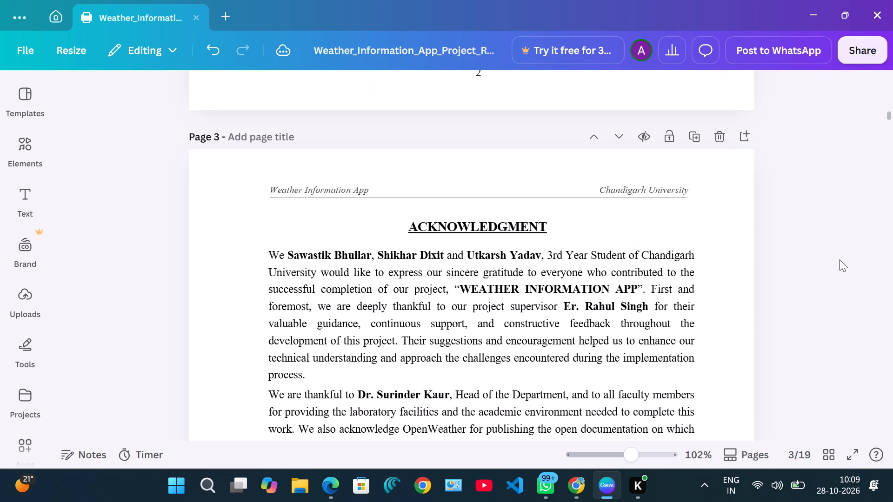
Delete the [Student Name(s)] and [UID(s)] placeholder block below the Acknowledgment's closing paragraph.
{"action": "scroll", "coordinate": [811, 233], "scroll_direction": "down", "scroll_amount": 2}
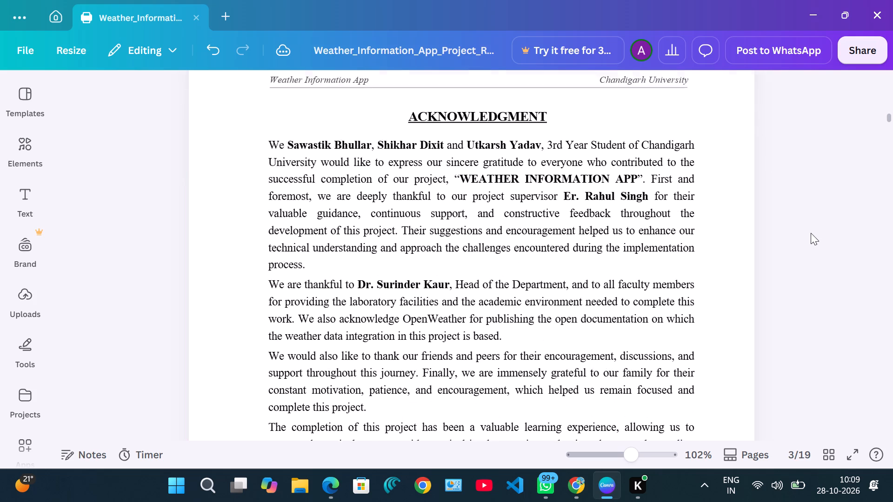
{"action": "scroll", "coordinate": [810, 233], "scroll_direction": "down", "scroll_amount": 3}
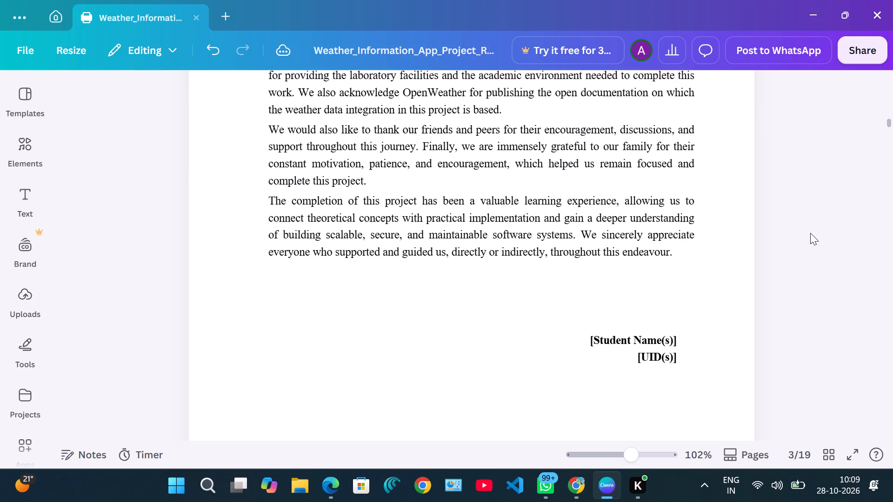
{"action": "scroll", "coordinate": [810, 233], "scroll_direction": "up", "scroll_amount": 3}
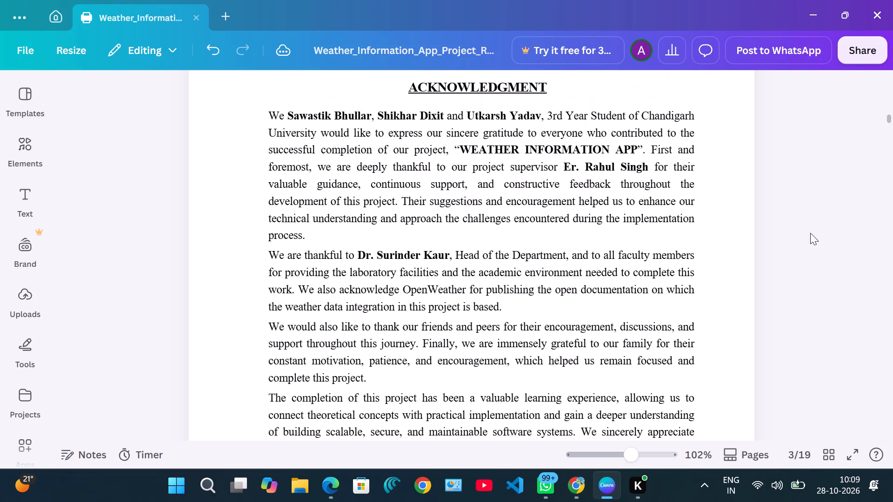
{"action": "scroll", "coordinate": [810, 233], "scroll_direction": "up", "scroll_amount": 2}
{"action": "scroll", "coordinate": [810, 233], "scroll_direction": "down", "scroll_amount": 8}
{"action": "scroll", "coordinate": [810, 233], "scroll_direction": "up", "scroll_amount": 1}
{"action": "left_click", "coordinate": [643, 204]}
{"action": "left_click", "coordinate": [653, 149]}
Review the Acknowledgment, Abstract and Table of Contents pages for layout problems, down to the List of Figures.
{"action": "scroll", "coordinate": [752, 192], "scroll_direction": "up", "scroll_amount": 2}
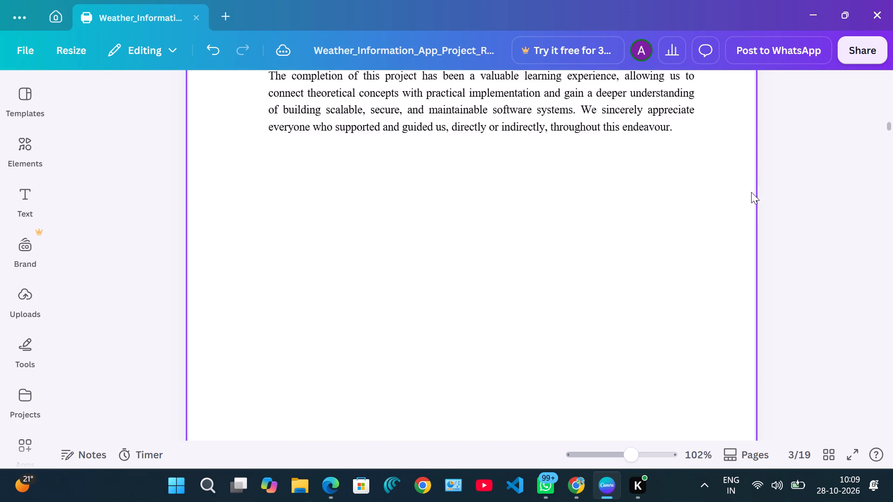
{"action": "scroll", "coordinate": [768, 233], "scroll_direction": "up", "scroll_amount": 3}
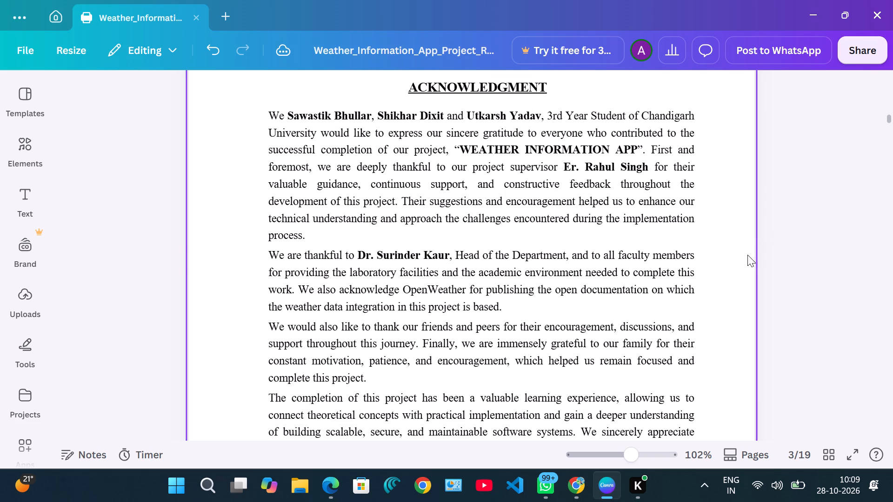
{"action": "scroll", "coordinate": [758, 221], "scroll_direction": "down", "scroll_amount": 8}
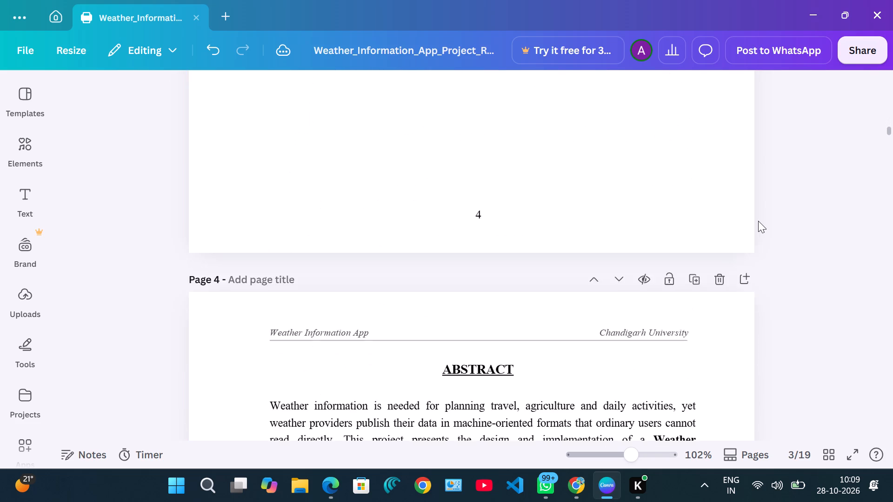
{"action": "scroll", "coordinate": [758, 221], "scroll_direction": "down", "scroll_amount": 4}
{"action": "scroll", "coordinate": [758, 221], "scroll_direction": "up", "scroll_amount": 2}
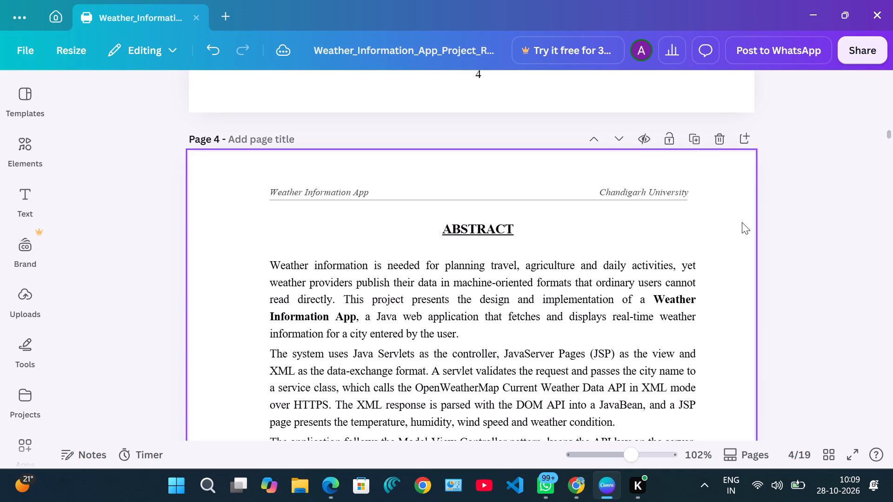
{"action": "scroll", "coordinate": [742, 222], "scroll_direction": "down", "scroll_amount": 9}
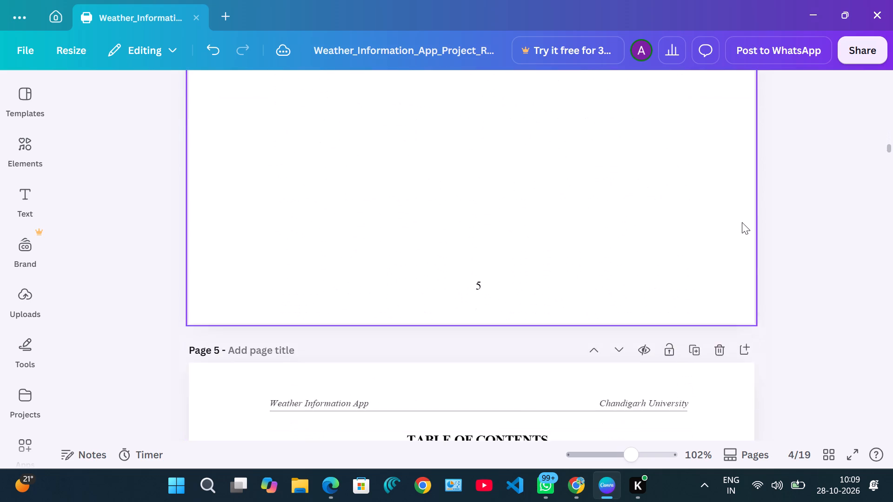
{"action": "scroll", "coordinate": [742, 222], "scroll_direction": "down", "scroll_amount": 6}
{"action": "scroll", "coordinate": [742, 222], "scroll_direction": "up", "scroll_amount": 1}
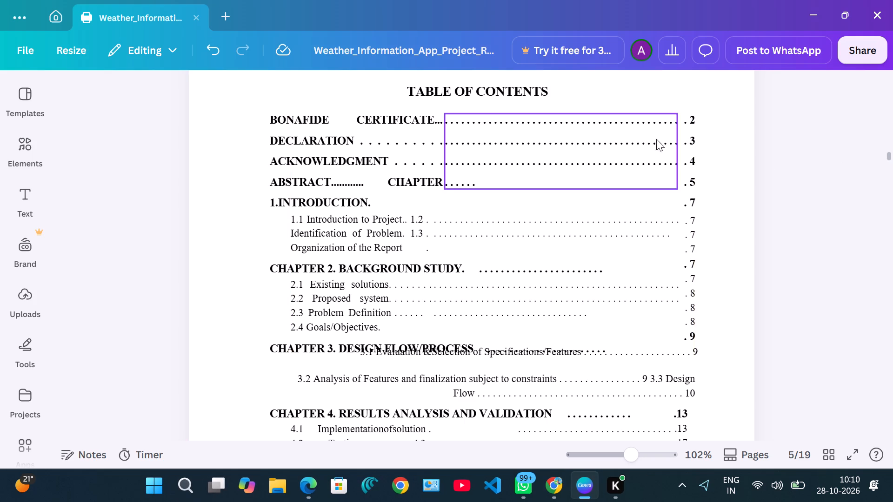
{"action": "double_click", "coordinate": [283, 137]}
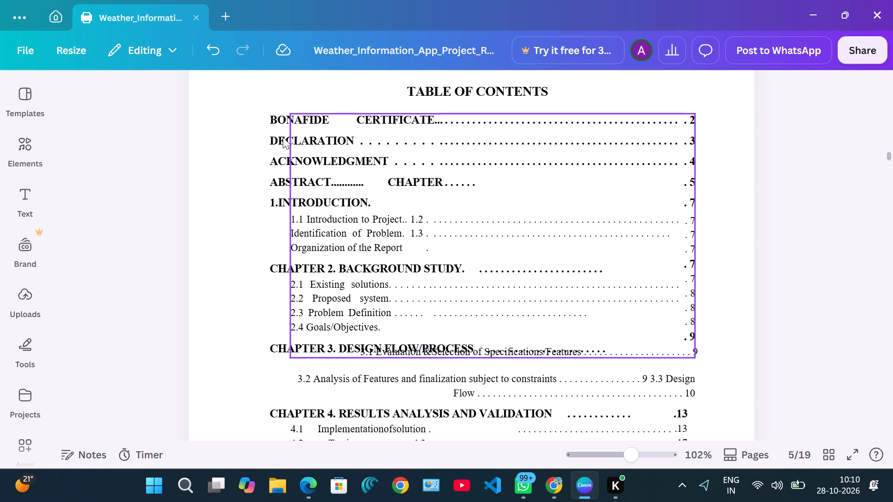
{"action": "left_click", "coordinate": [283, 137]}
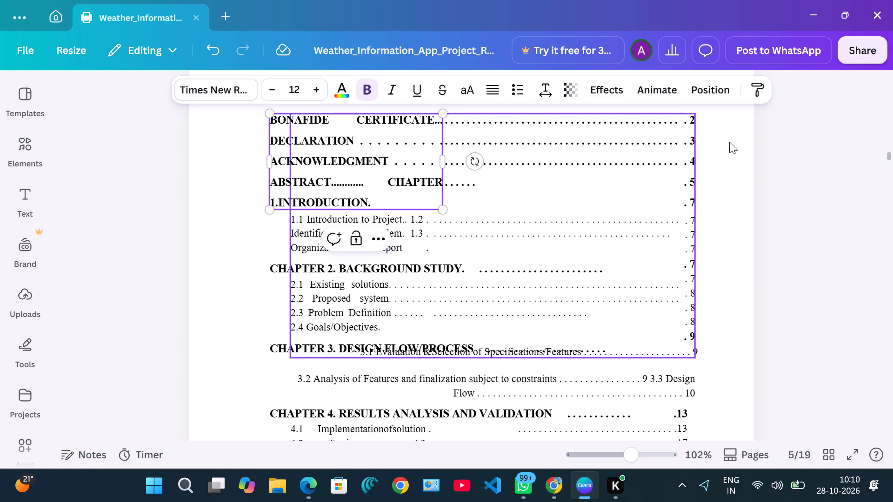
{"action": "left_click", "coordinate": [786, 143]}
{"action": "scroll", "coordinate": [452, 241], "scroll_direction": "down", "scroll_amount": 1}
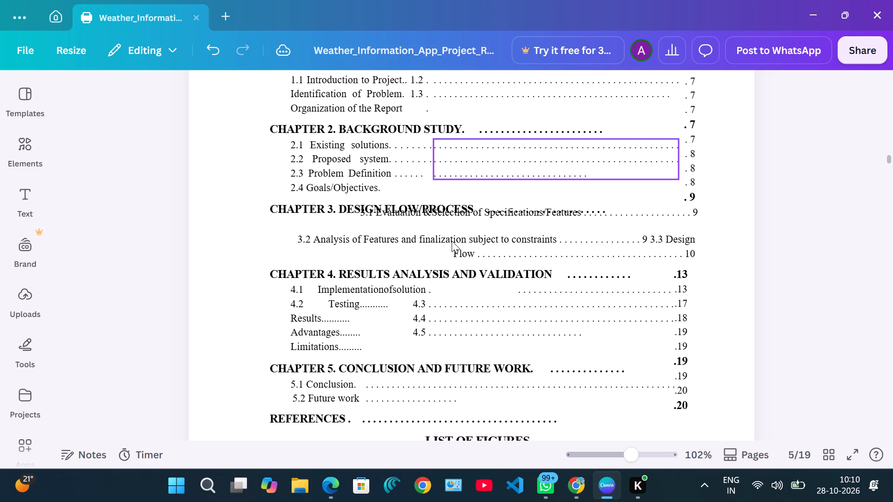
{"action": "scroll", "coordinate": [450, 244], "scroll_direction": "down", "scroll_amount": 1}
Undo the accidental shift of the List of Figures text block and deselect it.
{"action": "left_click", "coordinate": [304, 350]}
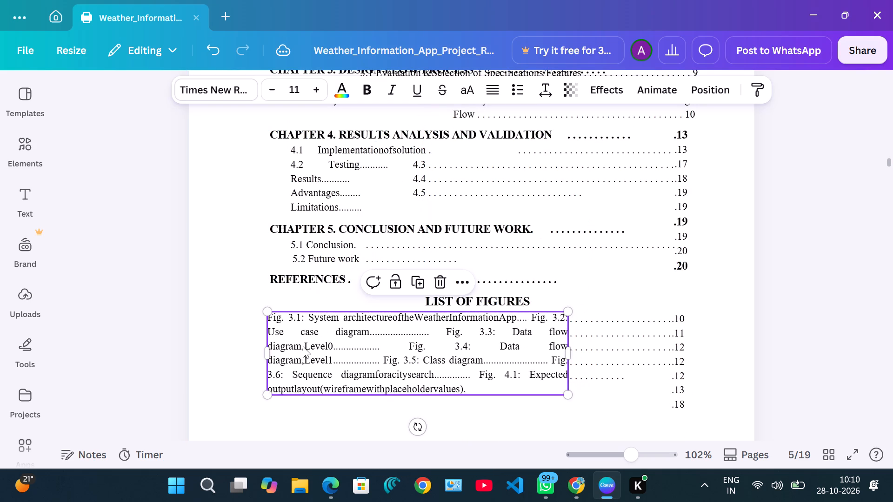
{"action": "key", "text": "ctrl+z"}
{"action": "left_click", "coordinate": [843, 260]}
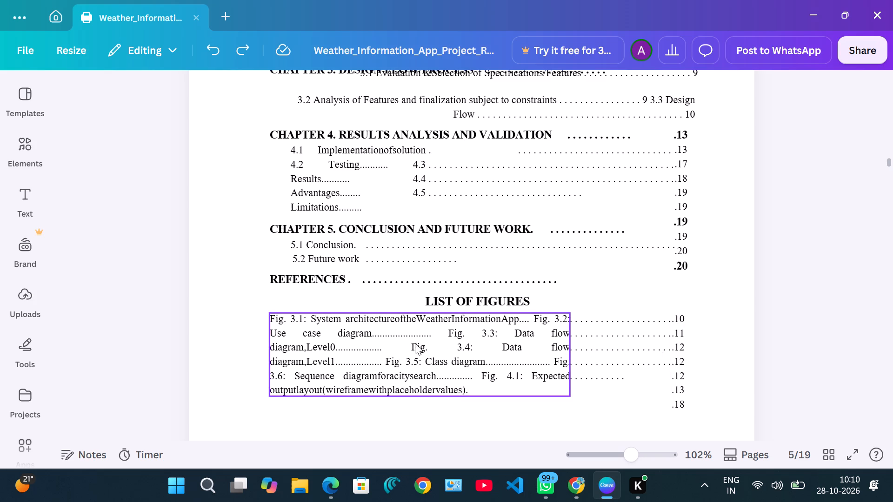
Open the List of Figures text for editing and start the Fig. 3.3 entry on a new line.
{"action": "left_click", "coordinate": [513, 335]}
{"action": "left_click", "coordinate": [513, 335]}
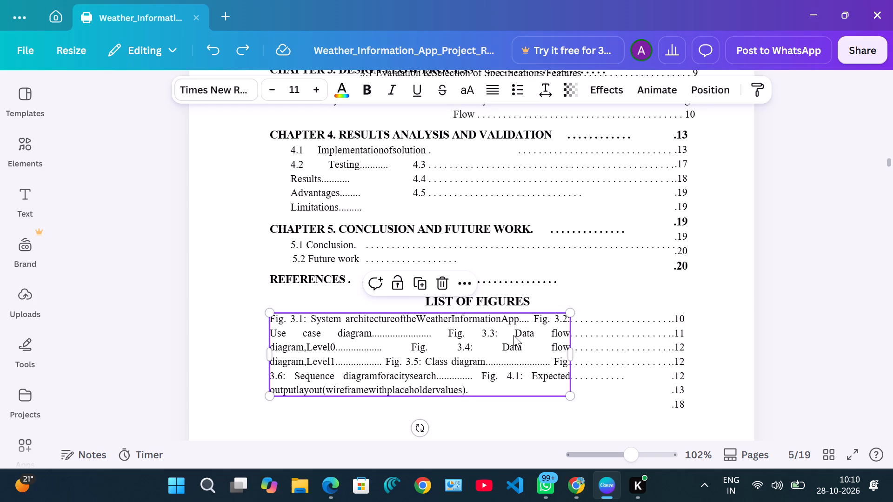
{"action": "left_click", "coordinate": [513, 335]}
{"action": "key", "text": "Return"}
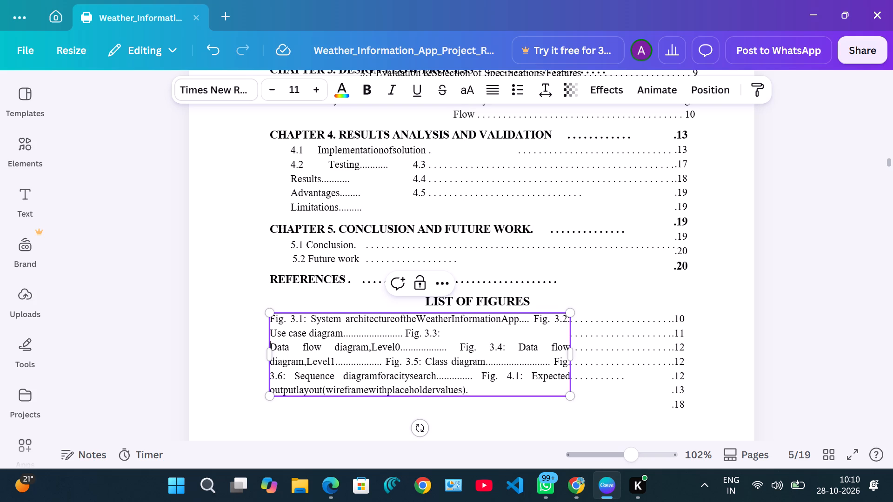
{"action": "key", "text": "ctrl+z"}
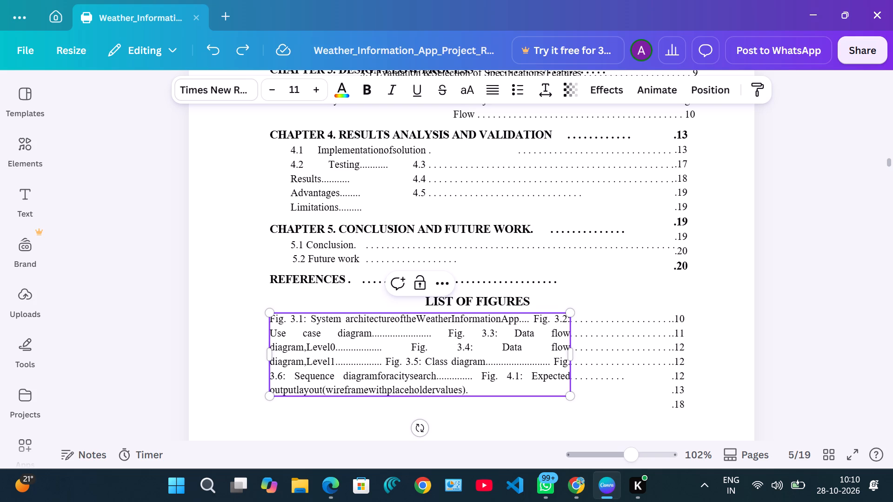
{"action": "left_click", "coordinate": [447, 330]}
{"action": "key", "text": "Return"}
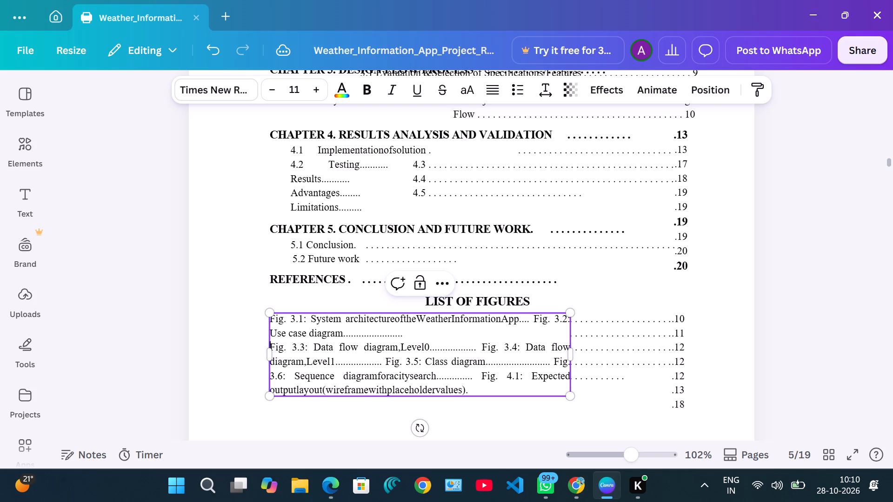
Break the List of Figures text so the 3.2, 3.4, 3.5, 3.6 and 4.1 entries each start on a new line.
{"action": "left_click", "coordinate": [482, 345]}
{"action": "key", "text": "Return"}
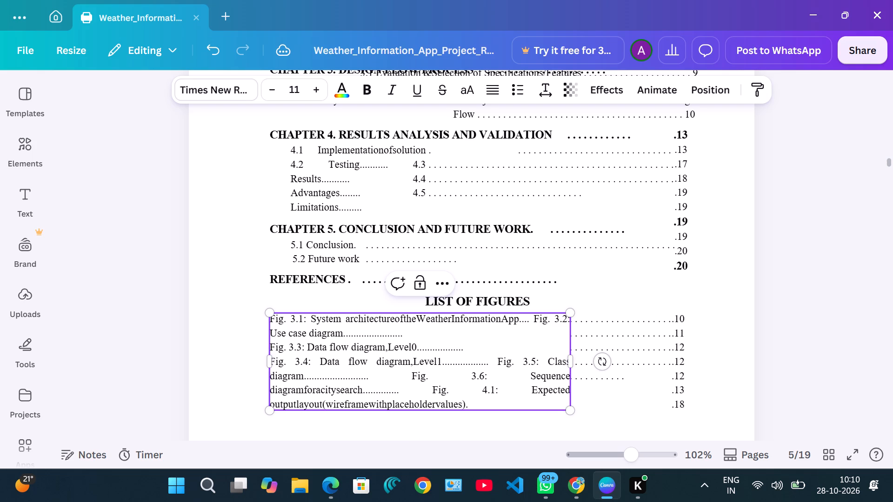
{"action": "left_click", "coordinate": [499, 361]}
{"action": "key", "text": "Return"}
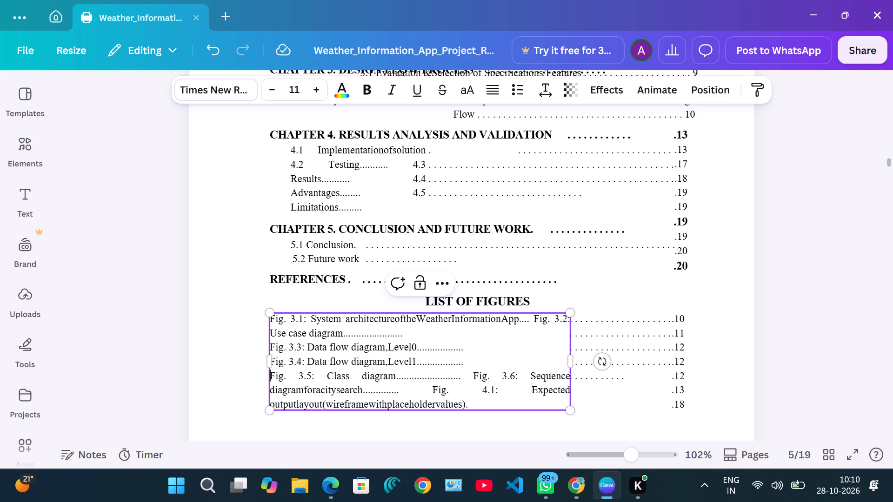
{"action": "left_click", "coordinate": [503, 375]}
{"action": "key", "text": "Return"}
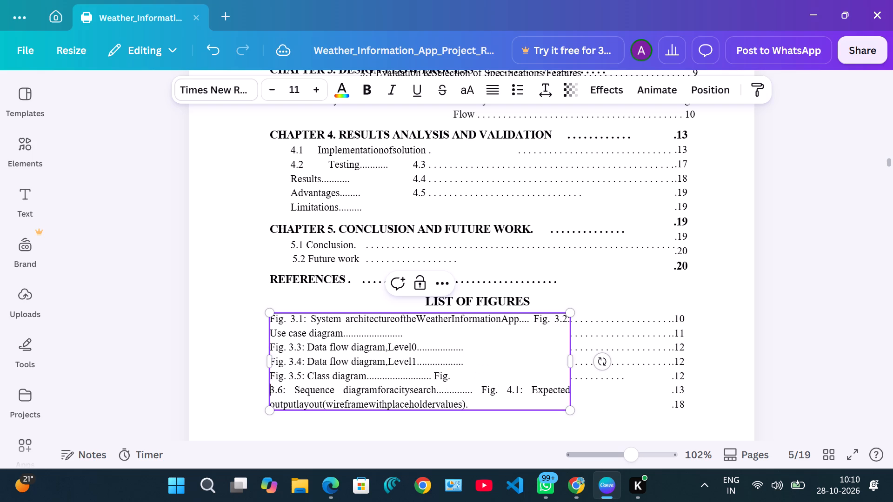
{"action": "left_click", "coordinate": [505, 388]}
{"action": "key", "text": "Return"}
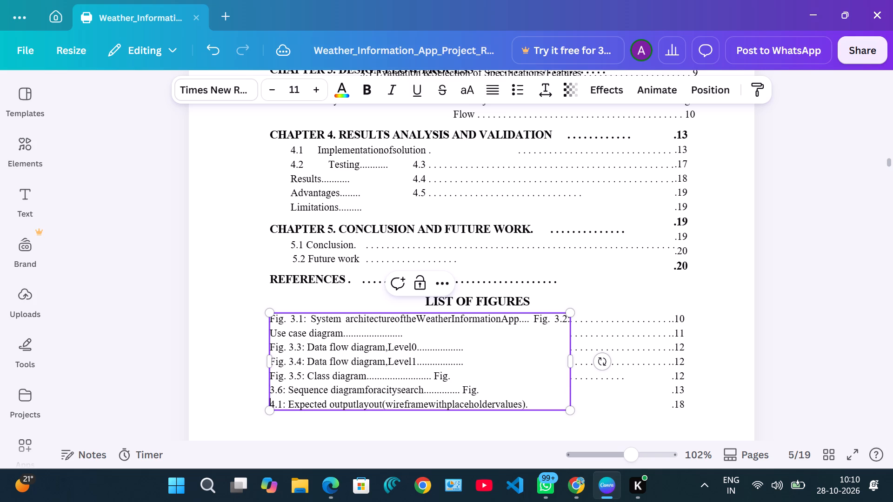
{"action": "left_click", "coordinate": [840, 330]}
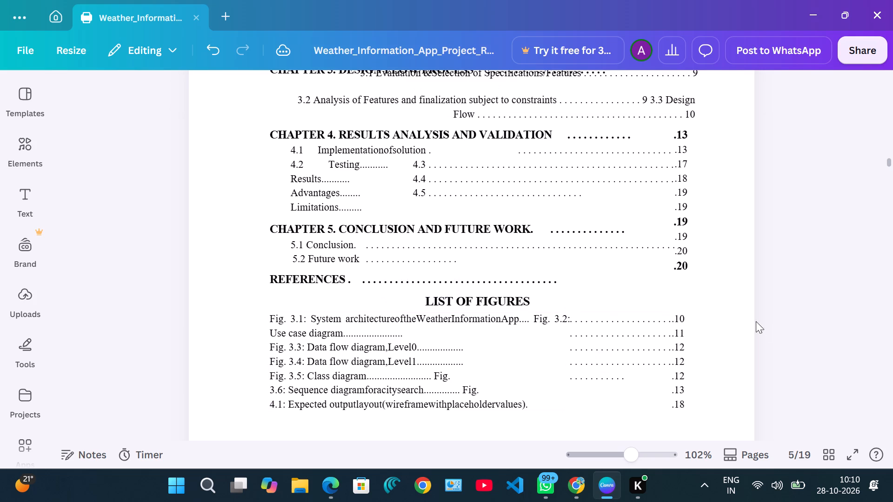
{"action": "double_click", "coordinate": [532, 319]}
{"action": "key", "text": "Return"}
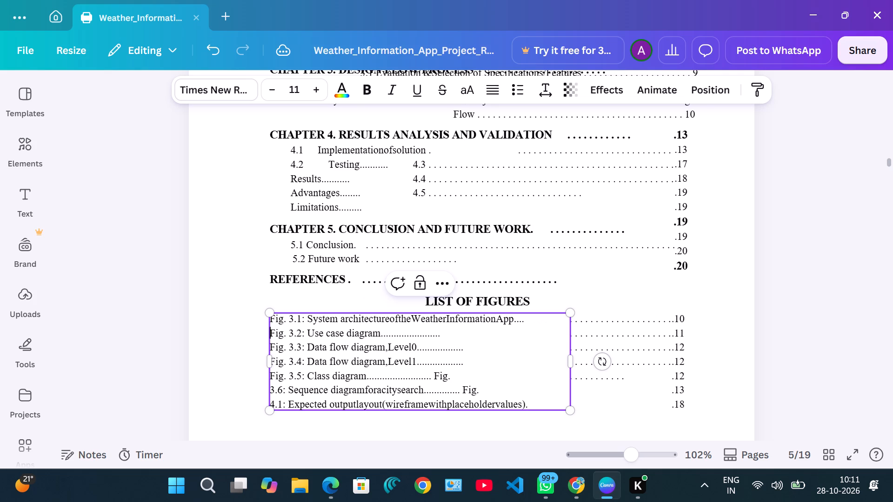
{"action": "left_click", "coordinate": [804, 311]}
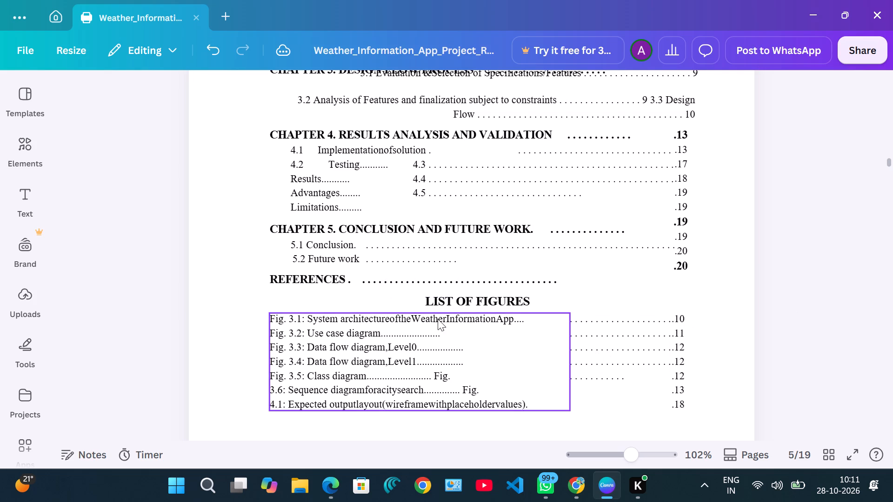
Insert the missing word spaces in the Fig. 3.1 entry so it reads "System architecture of the Weather Information App".
{"action": "double_click", "coordinate": [388, 318]}
{"action": "key", "text": "space"}
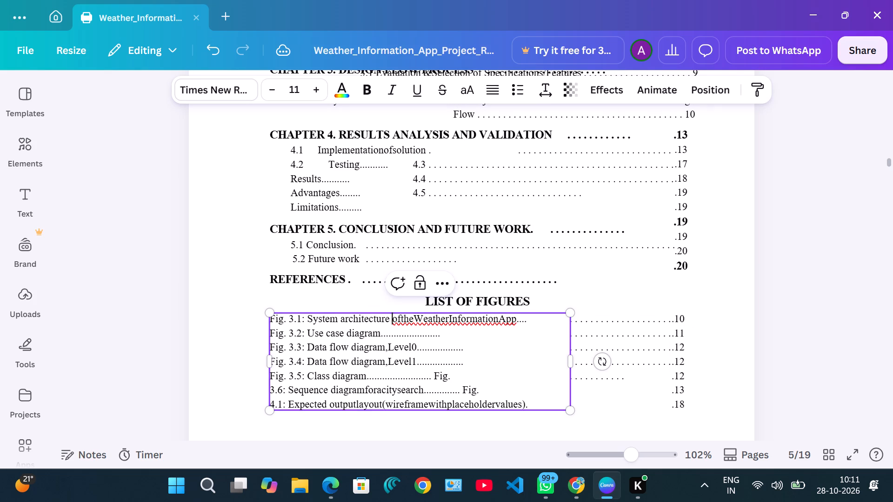
{"action": "left_click", "coordinate": [400, 317]}
{"action": "key", "text": "space"}
{"action": "left_click", "coordinate": [418, 319]}
{"action": "key", "text": "space"}
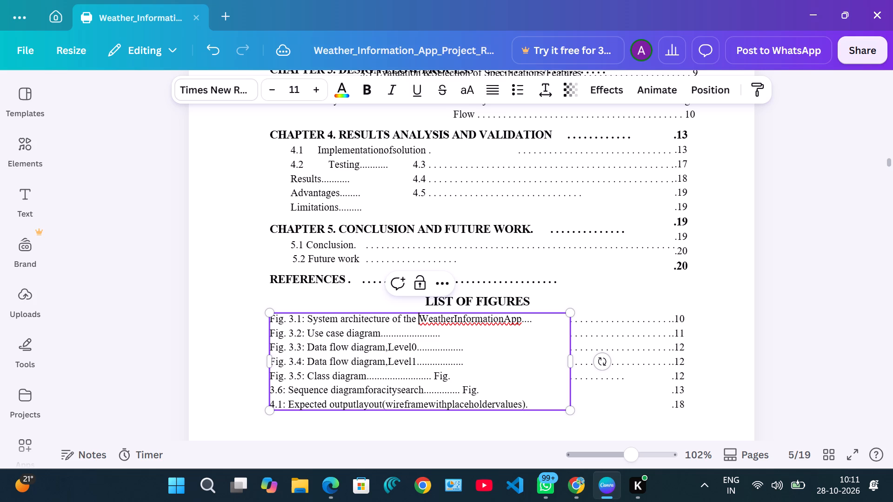
{"action": "left_click", "coordinate": [453, 318]}
{"action": "key", "text": "space"}
{"action": "left_click", "coordinate": [505, 323]}
{"action": "key", "text": "space"}
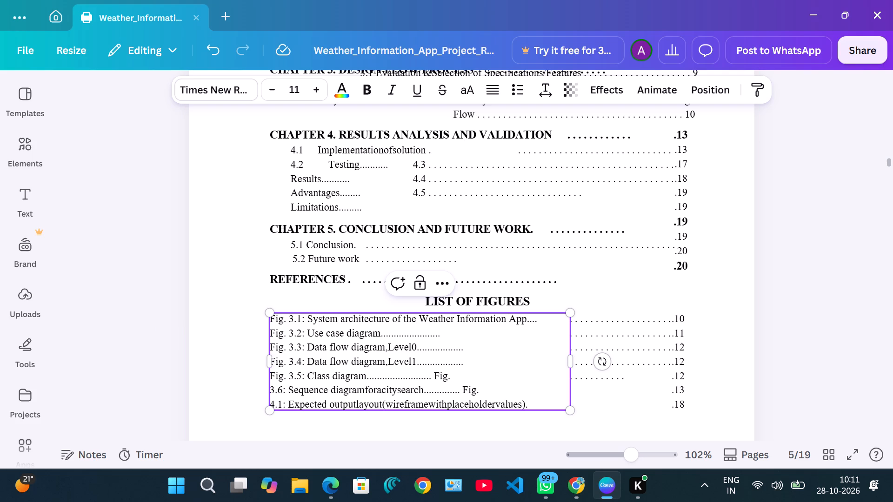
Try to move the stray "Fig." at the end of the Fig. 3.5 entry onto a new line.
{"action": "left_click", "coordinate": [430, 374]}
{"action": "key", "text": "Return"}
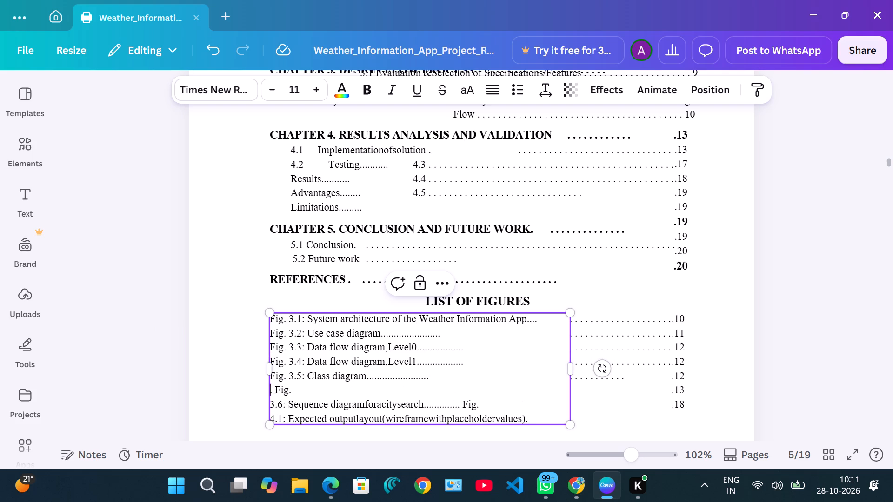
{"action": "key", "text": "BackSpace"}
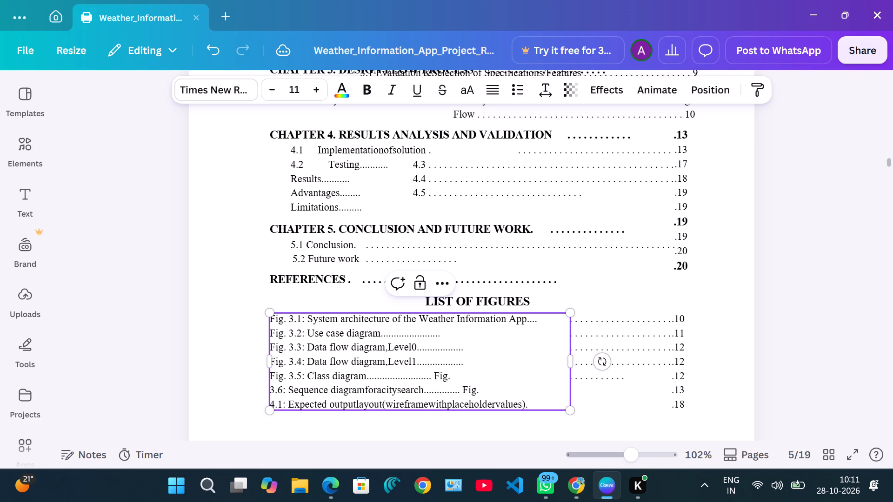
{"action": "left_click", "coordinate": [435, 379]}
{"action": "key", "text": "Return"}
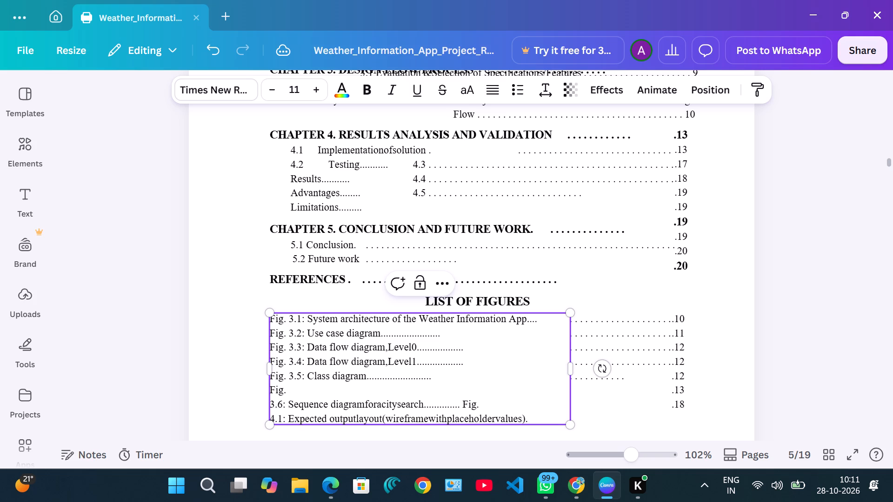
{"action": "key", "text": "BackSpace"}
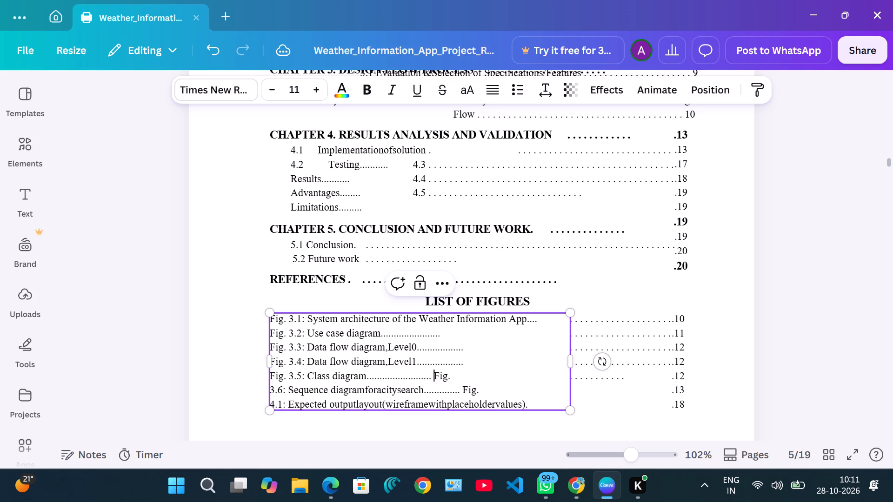
Copy the stray "Fig." to the start of the 3.6 and 4.1 lines, removing the extra leading spaces.
{"action": "left_click_drag", "start_coordinate": [431, 376], "coordinate": [452, 378]}
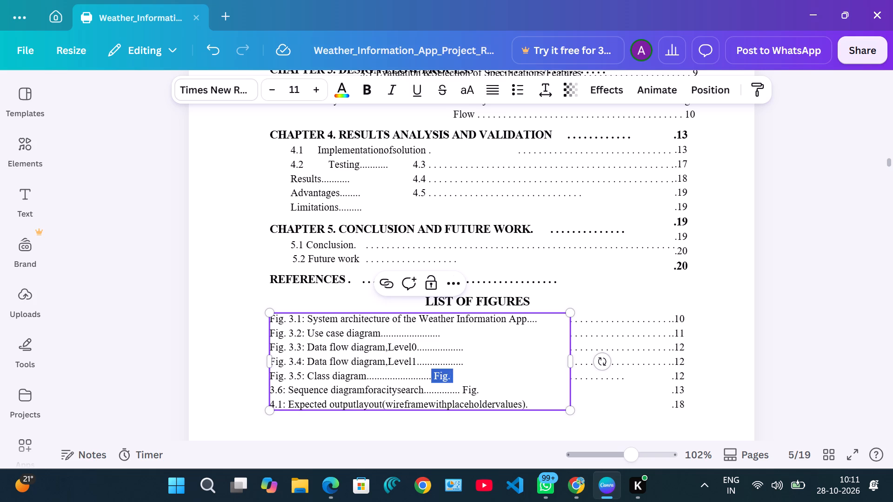
{"action": "key", "text": "ctrl+c"}
{"action": "left_click", "coordinate": [273, 389]}
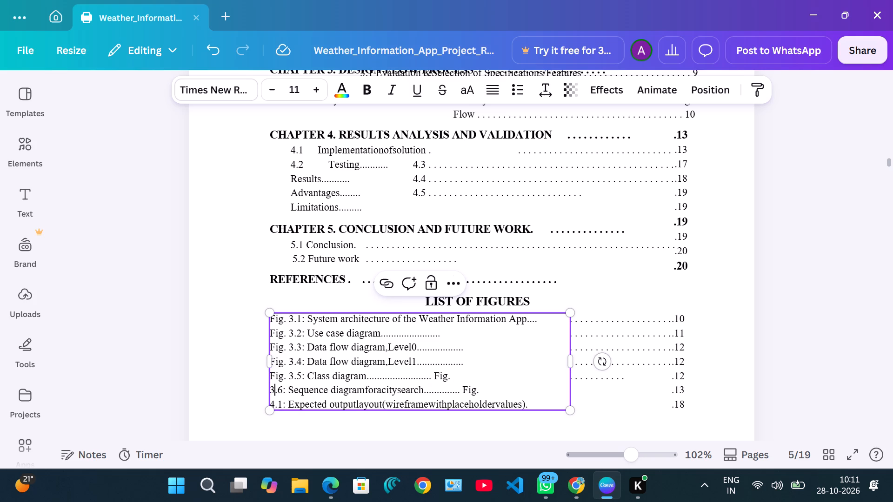
{"action": "key", "text": "Left"}
{"action": "key", "text": "ctrl+v"}
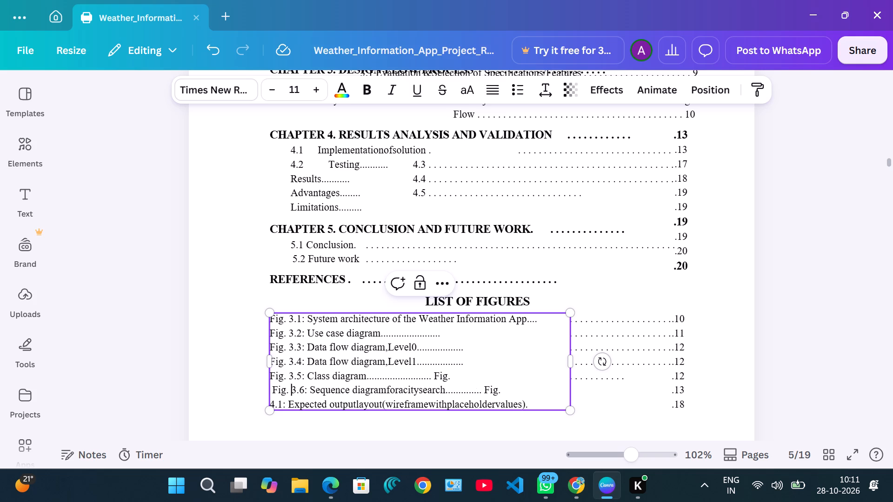
{"action": "left_click", "coordinate": [273, 387]}
{"action": "key", "text": "BackSpace"}
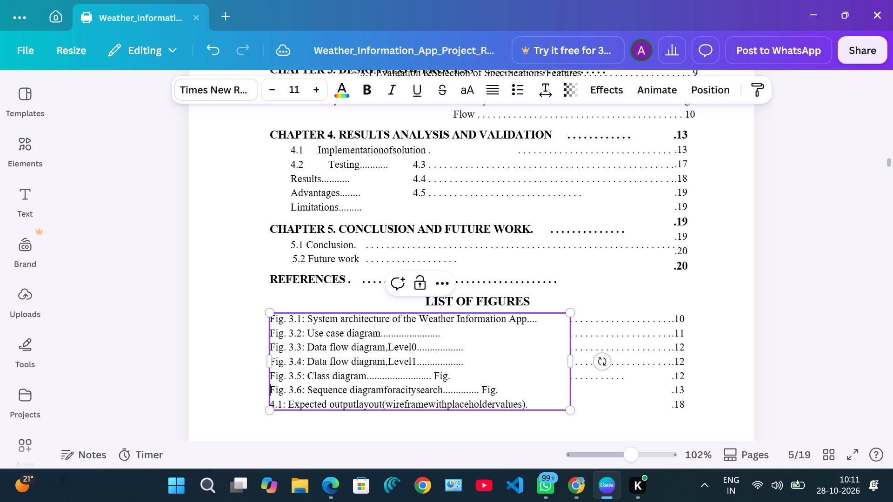
{"action": "left_click", "coordinate": [456, 379]}
{"action": "left_click", "coordinate": [272, 400]}
{"action": "key", "text": "ctrl+v"}
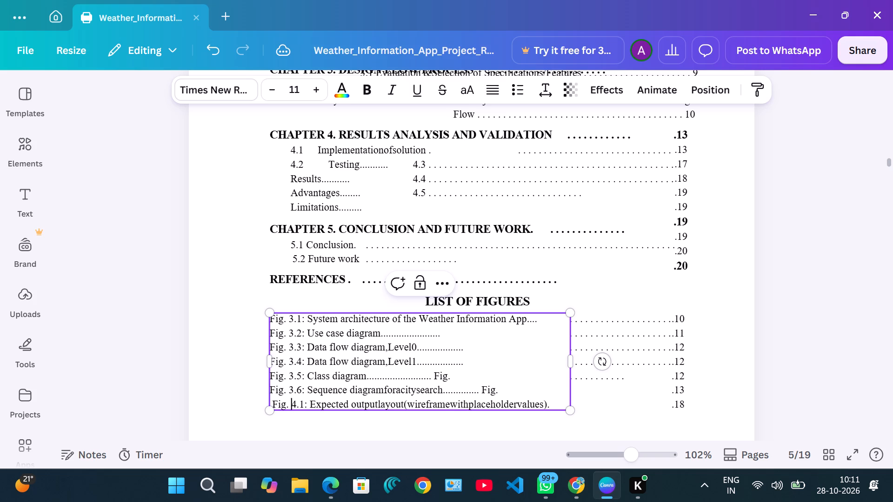
{"action": "left_click", "coordinate": [274, 401]}
{"action": "key", "text": "BackSpace"}
Delete the leftover "Fig." at the end of the Fig. 3.6 entry and deselect the text block.
{"action": "left_click", "coordinate": [502, 390]}
{"action": "key", "text": "backslash"}
{"action": "key", "text": "BackSpace"}
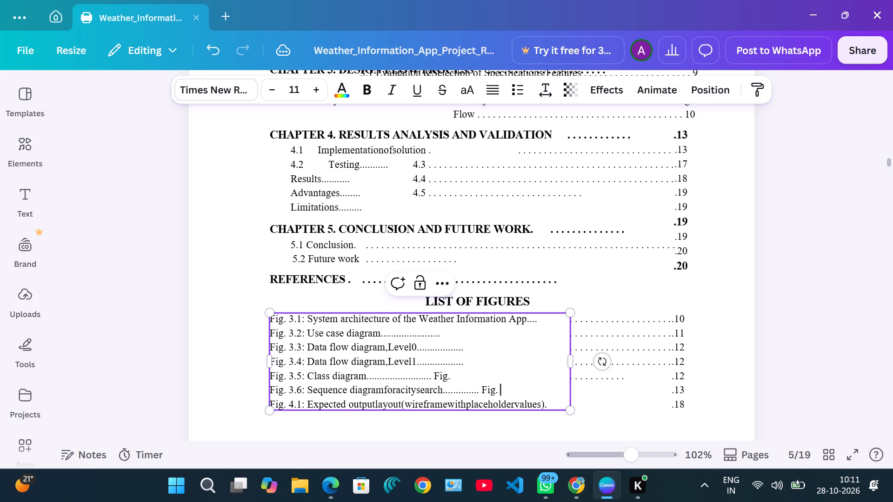
{"action": "key", "text": "BackSpace"}
{"action": "key", "text": "BackSpace"}
{"action": "key", "text": "BackSpace"}
{"action": "key", "text": "BackSpace"}
{"action": "key", "text": "BackSpace"}
{"action": "left_click", "coordinate": [770, 362]}
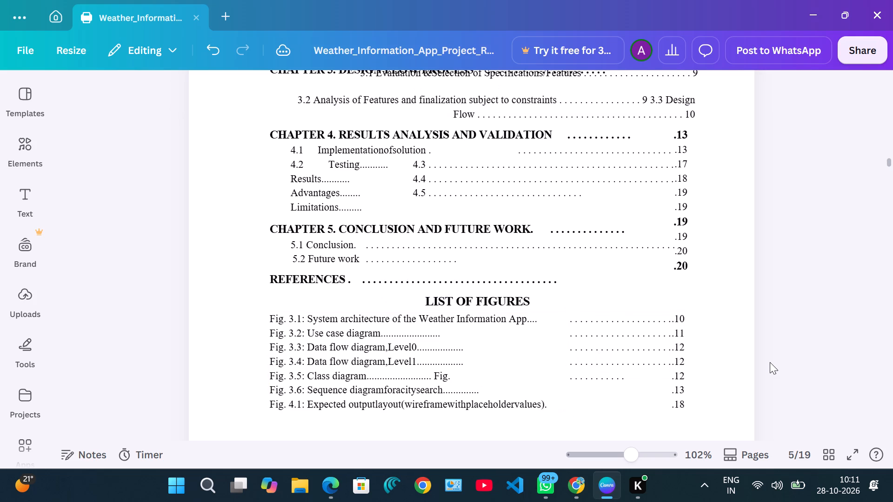
Insert word spaces in the Fig. 4.1 entry so it reads "Expected output layout (wire frame with placeholder values)".
{"action": "double_click", "coordinate": [375, 403]}
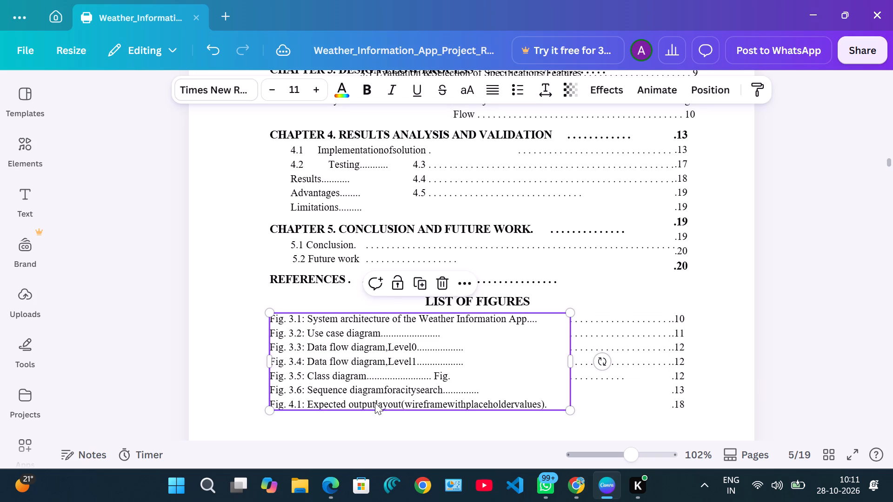
{"action": "key", "text": "space"}
{"action": "left_click", "coordinate": [403, 405]}
{"action": "key", "text": "space"}
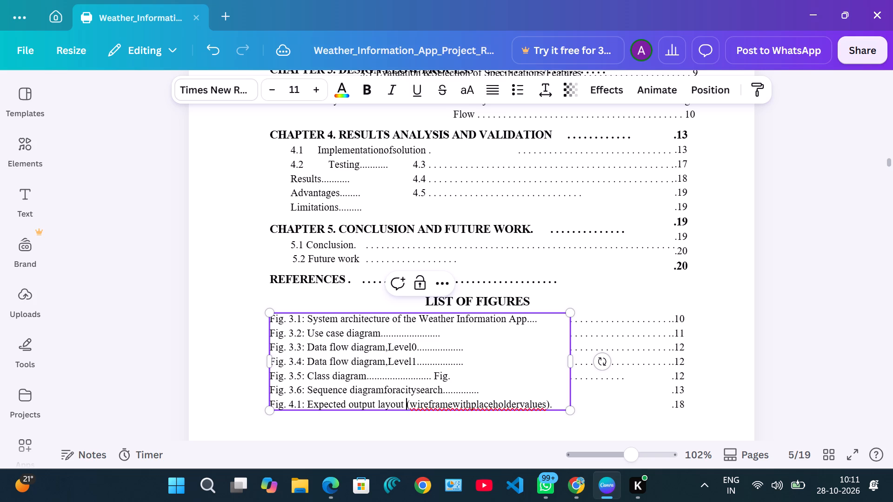
{"action": "left_click", "coordinate": [429, 406]}
{"action": "key", "text": "space"}
{"action": "left_click", "coordinate": [451, 405]}
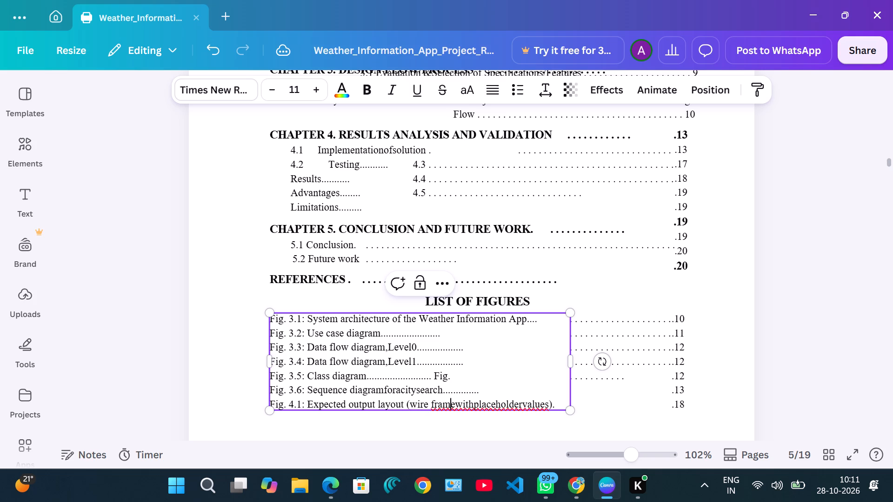
{"action": "left_click", "coordinate": [454, 407]}
{"action": "key", "text": "space"}
{"action": "left_click", "coordinate": [474, 405]}
{"action": "key", "text": "space"}
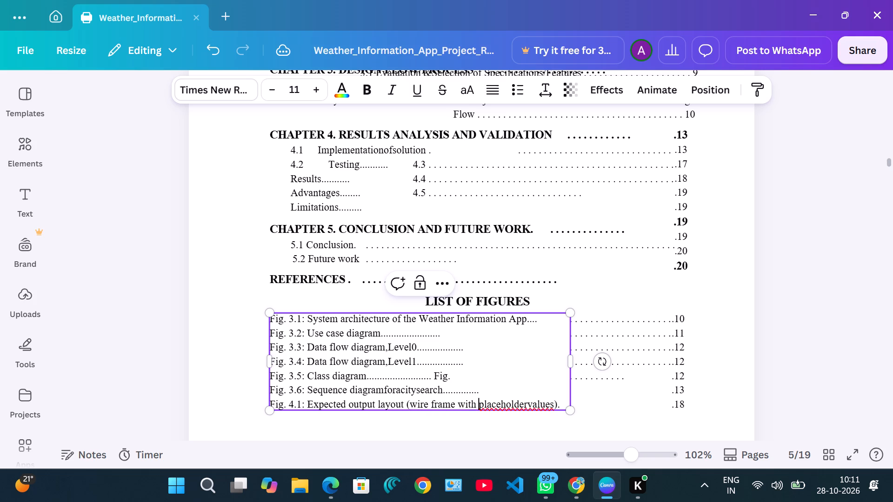
{"action": "left_click", "coordinate": [529, 404]}
{"action": "key", "text": "space"}
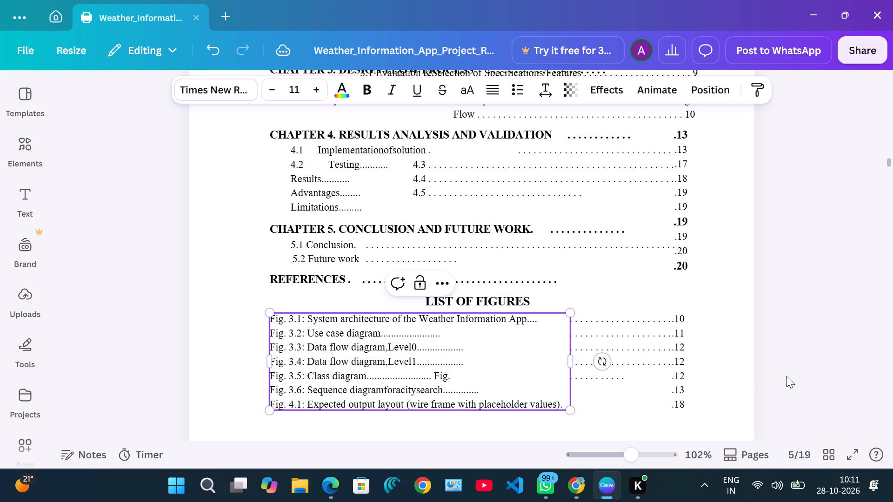
{"action": "left_click", "coordinate": [786, 376]}
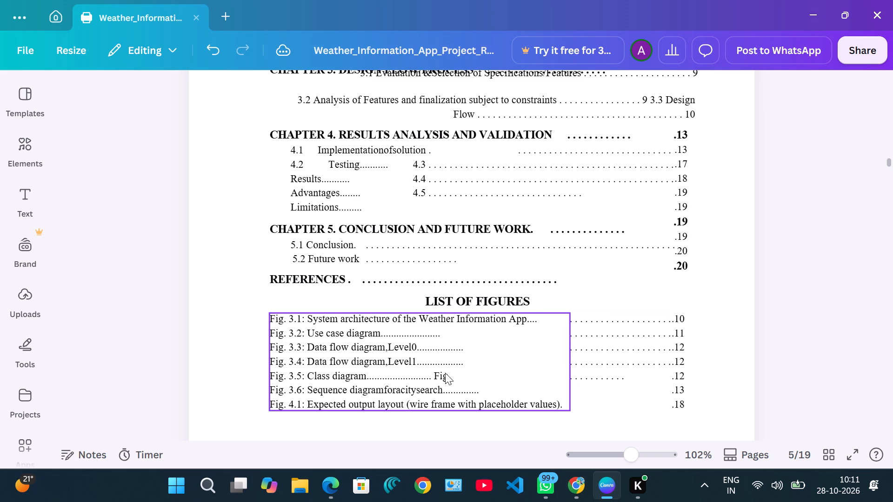
Delete the leftover "Fig." at the end of the Fig. 3.5 Class diagram entry.
{"action": "double_click", "coordinate": [453, 376]}
{"action": "left_click_drag", "start_coordinate": [453, 376], "coordinate": [433, 376]}
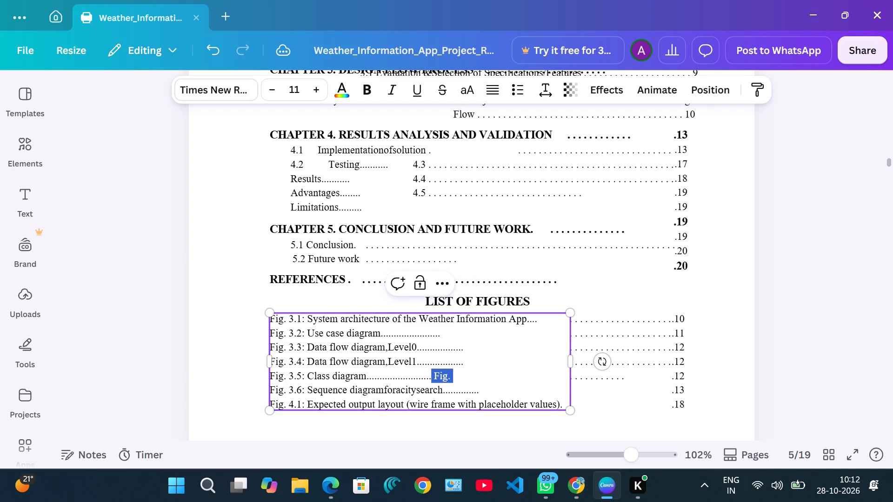
{"action": "left_click_drag", "start_coordinate": [433, 376], "coordinate": [432, 376]}
{"action": "key", "text": "BackSpace"}
Remove the trailing space after the Fig. 3.1 entry and extend its dot leader by nine dots towards the page-number column.
{"action": "left_click", "coordinate": [540, 319]}
{"action": "key", "text": "BackSpace"}
{"action": "key", "text": "period"}
{"action": "key", "text": "period"}
{"action": "key", "text": "period"}
{"action": "key", "text": "period"}
{"action": "key", "text": "period"}
{"action": "key", "text": "period"}
{"action": "type", "text": "..."}
Add three more dots to the end of the Fig. 3.1 dot leader.
{"action": "key", "text": "period"}
{"action": "key", "text": "period"}
{"action": "key", "text": "period"}
Extend the dot leader of the Fig. 3.2 Use case diagram entry until it meets the middle dot column.
{"action": "left_click", "coordinate": [443, 333]}
{"action": "key", "text": "Left"}
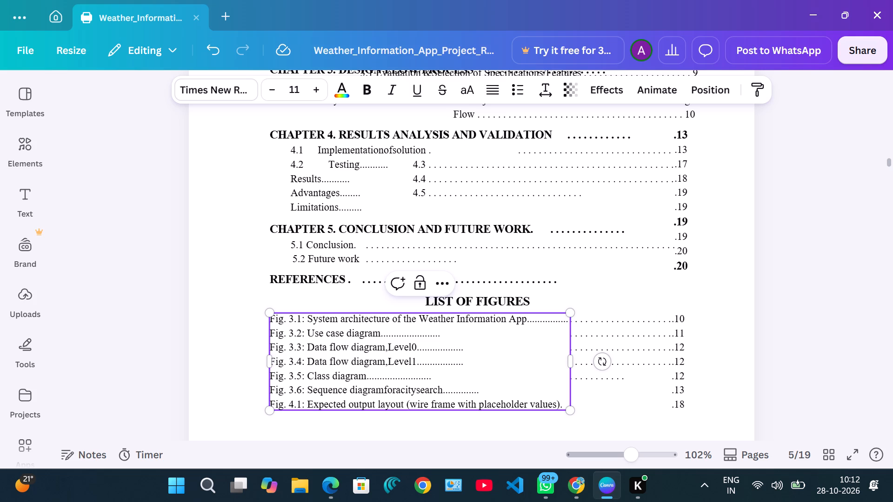
{"action": "type", "text": ".."}
{"action": "key", "text": "period"}
{"action": "key", "text": "period"}
{"action": "key", "text": "period"}
{"action": "key", "text": "period"}
{"action": "key", "text": "period"}
{"action": "key", "text": "period"}
{"action": "key", "text": "period"}
{"action": "key", "text": "period"}
{"action": "key", "text": "period"}
{"action": "type", "text": "....................................."}
{"action": "type", "text": ".."}
Extend the dot leader of the Fig. 3.3 Data flow diagram, Level0 entry until it meets the middle dot column.
{"action": "left_click", "coordinate": [491, 361]}
{"action": "left_click", "coordinate": [469, 347]}
{"action": "key", "text": "Left"}
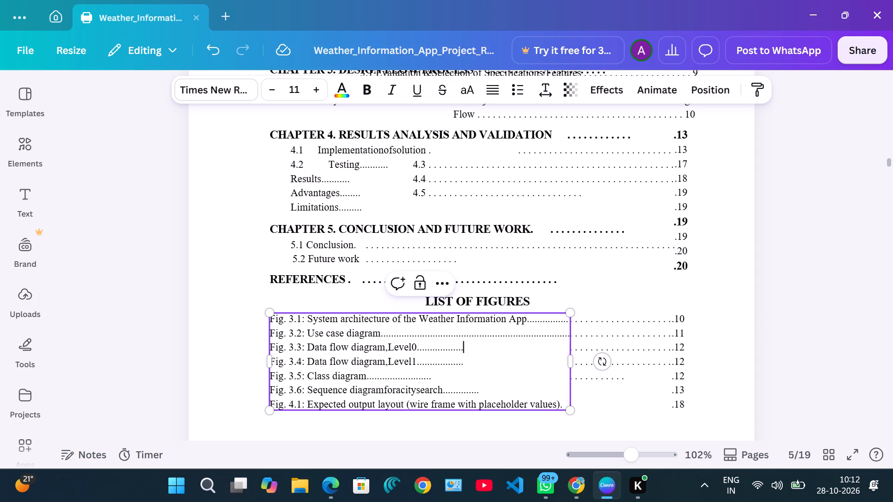
{"action": "type", "text": "....."}
{"action": "key", "text": "period"}
{"action": "key", "text": "period"}
{"action": "key", "text": "period"}
{"action": "type", "text": "................................."}
Extend the dot leader of the Fig. 3.4 Data flow diagram, Level1 entry until it meets the middle dot column.
{"action": "left_click", "coordinate": [466, 363]}
{"action": "key", "text": "Down"}
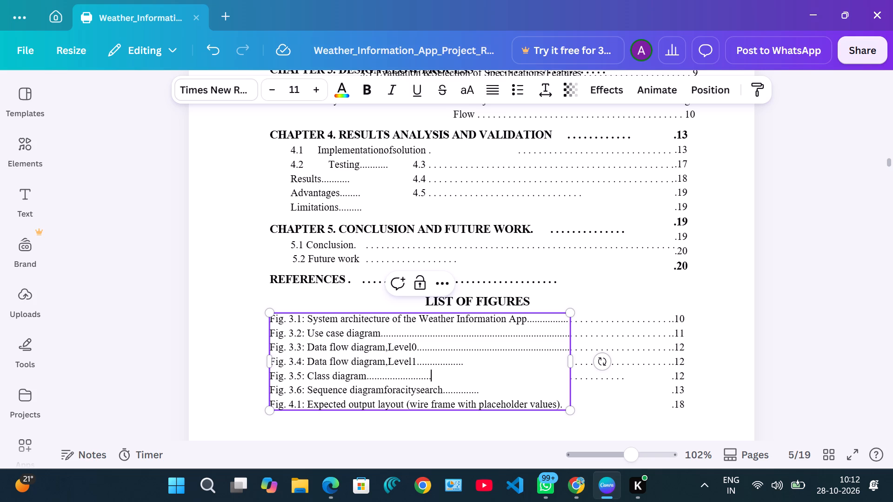
{"action": "left_click", "coordinate": [463, 363]}
{"action": "type", "text": "........"}
{"action": "key", "text": "period"}
{"action": "key", "text": "period"}
{"action": "type", "text": "......"}
{"action": "key", "text": "period"}
{"action": "key", "text": "period"}
{"action": "key", "text": "period"}
{"action": "type", "text": "............."}
{"action": "key", "text": "period"}
{"action": "key", "text": "period"}
{"action": "key", "text": "period"}
{"action": "key", "text": "period"}
{"action": "key", "text": "period"}
{"action": "type", "text": ".."}
{"action": "key", "text": "period"}
{"action": "key", "text": "period"}
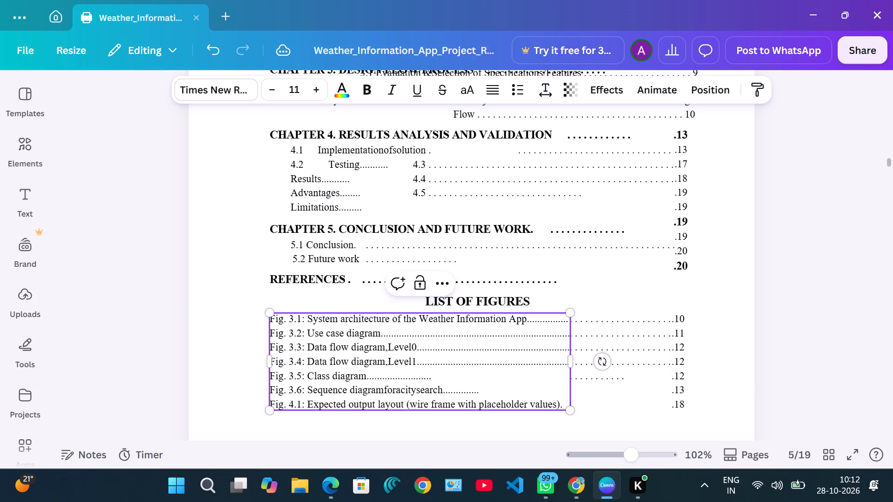
Insert word spaces in the Fig. 3.6 entry so it reads "Sequence diagram for a city search".
{"action": "left_click", "coordinate": [435, 379]}
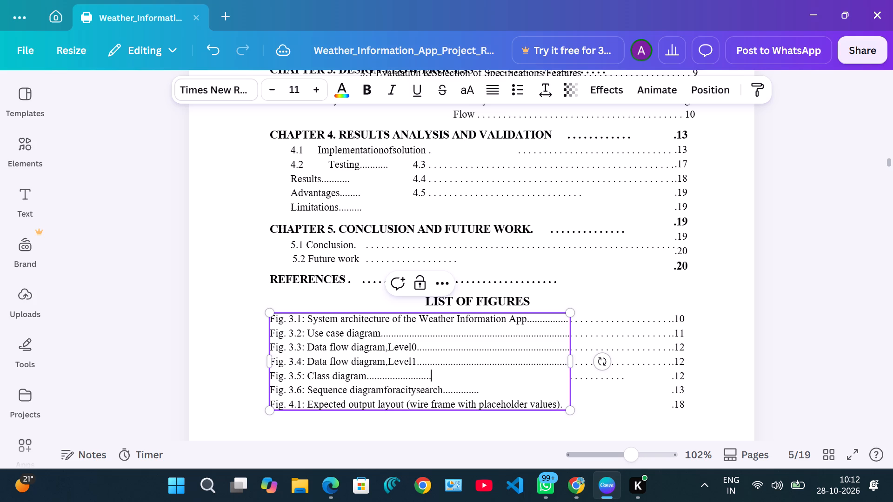
{"action": "left_click", "coordinate": [381, 389]}
{"action": "key", "text": "space"}
{"action": "left_click", "coordinate": [399, 391]}
{"action": "key", "text": "space"}
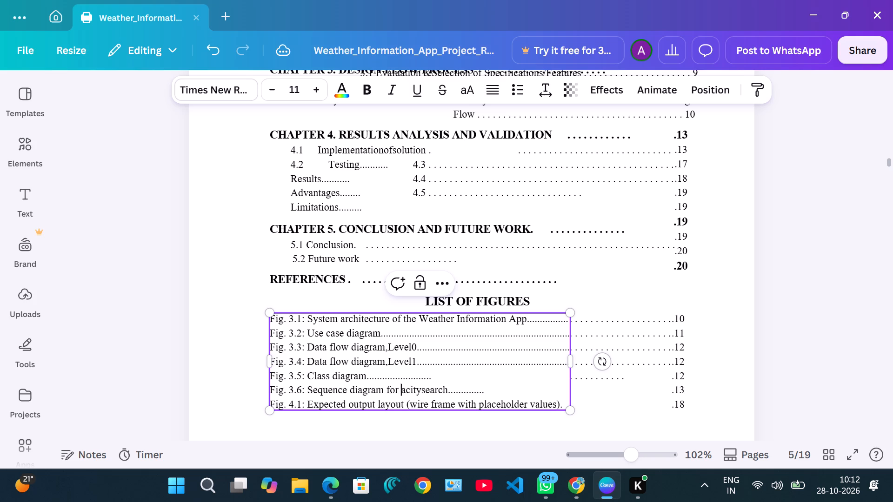
{"action": "left_click", "coordinate": [407, 390]}
{"action": "key", "text": "space"}
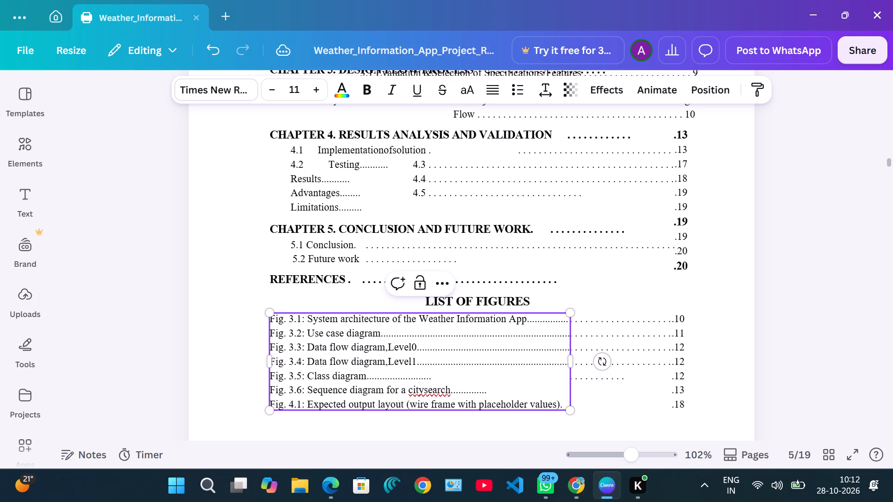
{"action": "left_click", "coordinate": [425, 390]}
{"action": "key", "text": "space"}
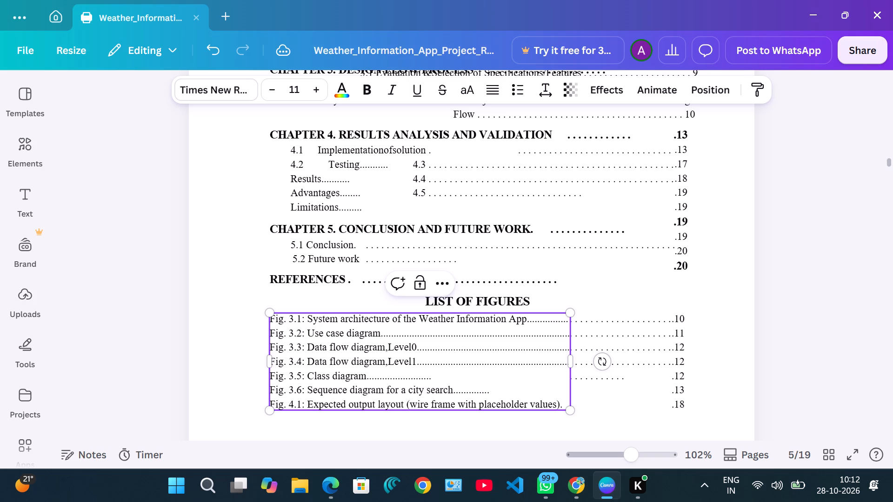
Extend the Fig. 3.6 dot leader to the text block's edge, keeping the entry on one line, and deselect the block.
{"action": "left_click", "coordinate": [491, 389]}
{"action": "type", "text": "................................."}
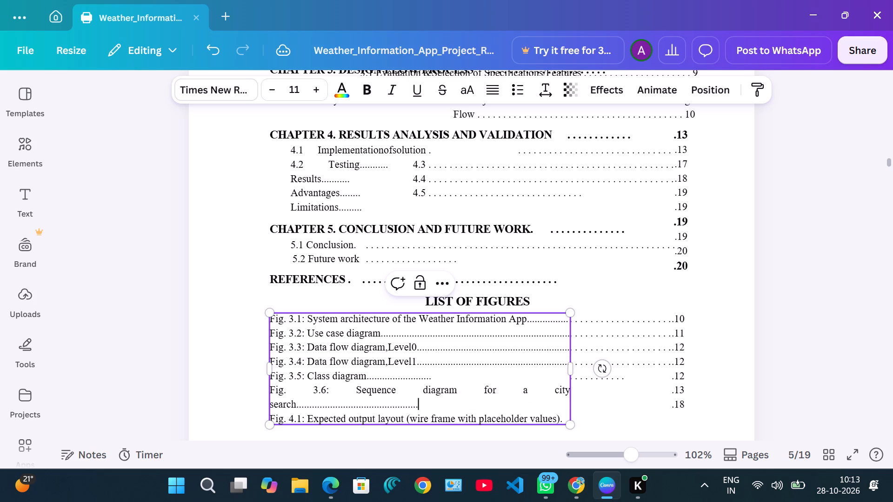
{"action": "key", "text": "BackSpace"}
{"action": "key", "text": "BackSpace"}
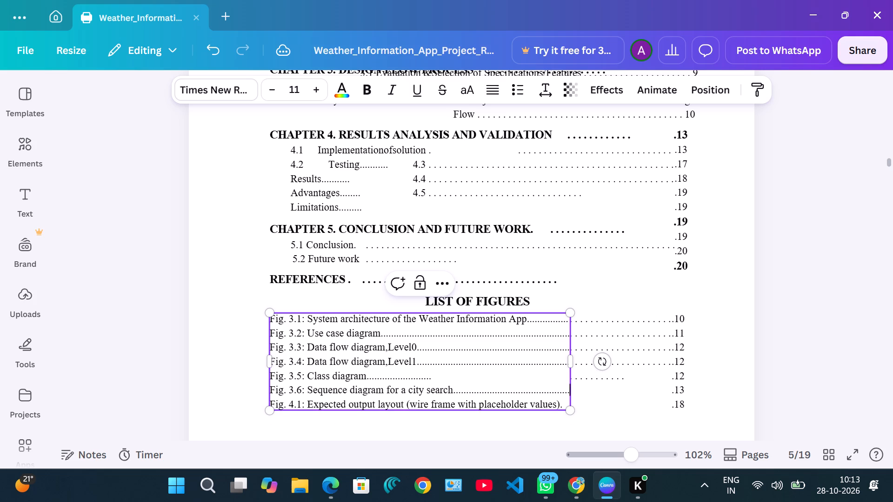
{"action": "left_click", "coordinate": [804, 343]}
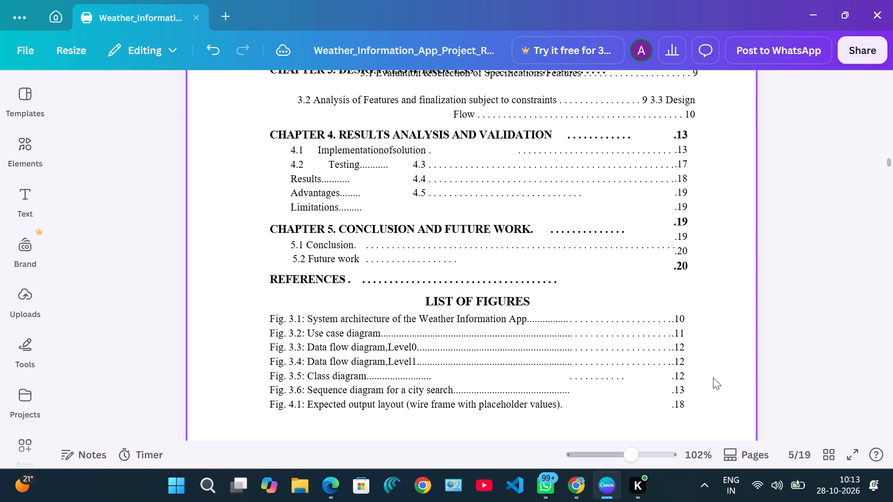
Extend the dot leader of the Fig. 3.5 Class diagram entry to the text block's edge and deselect the block.
{"action": "double_click", "coordinate": [435, 379]}
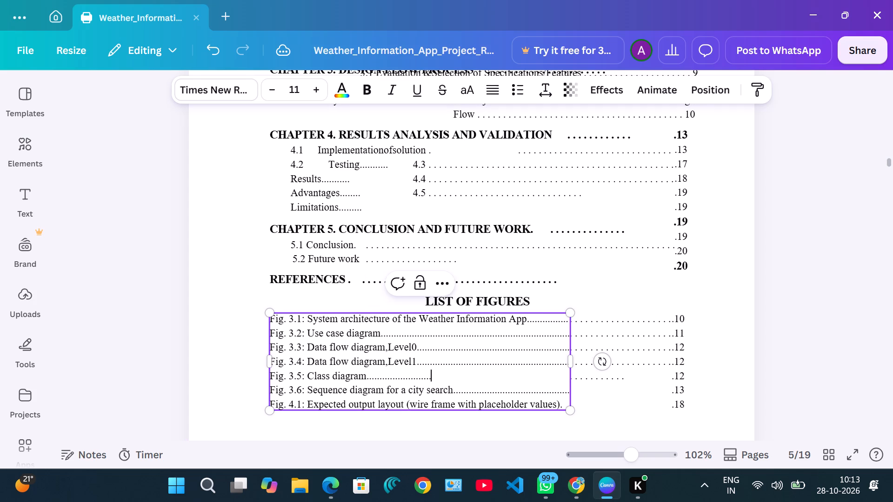
{"action": "type", "text": "..."}
{"action": "key", "text": "period"}
{"action": "key", "text": "period"}
{"action": "key", "text": "period"}
{"action": "key", "text": "period"}
{"action": "key", "text": "period"}
{"action": "key", "text": "period"}
{"action": "key", "text": "period"}
{"action": "key", "text": "period"}
{"action": "key", "text": "period"}
{"action": "key", "text": "period"}
{"action": "key", "text": "period"}
{"action": "key", "text": "period"}
{"action": "key", "text": "period"}
{"action": "type", "text": "......................"}
{"action": "key", "text": "period"}
{"action": "key", "text": "period"}
{"action": "key", "text": "period"}
{"action": "key", "text": "period"}
{"action": "key", "text": "period"}
{"action": "type", "text": ".."}
{"action": "key", "text": "period"}
{"action": "key", "text": "period"}
{"action": "key", "text": "period"}
{"action": "type", "text": ".."}
{"action": "key", "text": "period"}
{"action": "key", "text": "period"}
{"action": "key", "text": "period"}
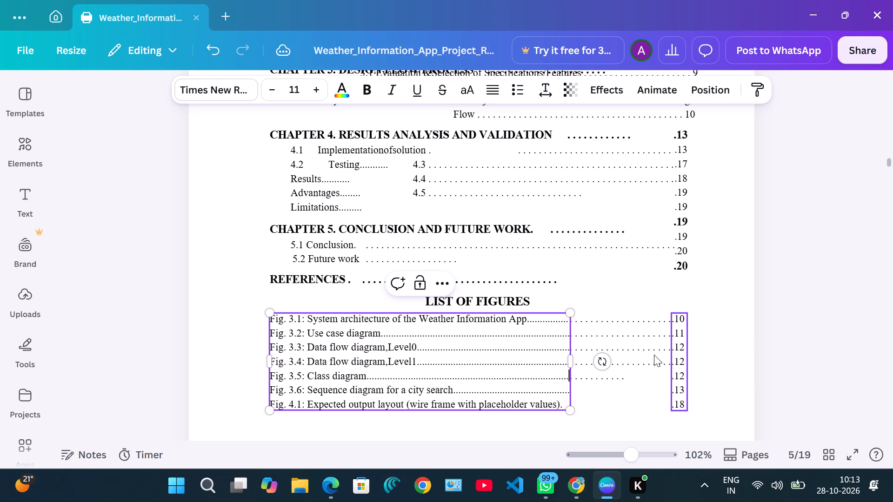
{"action": "left_click", "coordinate": [813, 305]}
Fill out the Fig. 3.5 line in the separate middle dot column with dots up to page number 12.
{"action": "left_click", "coordinate": [635, 371]}
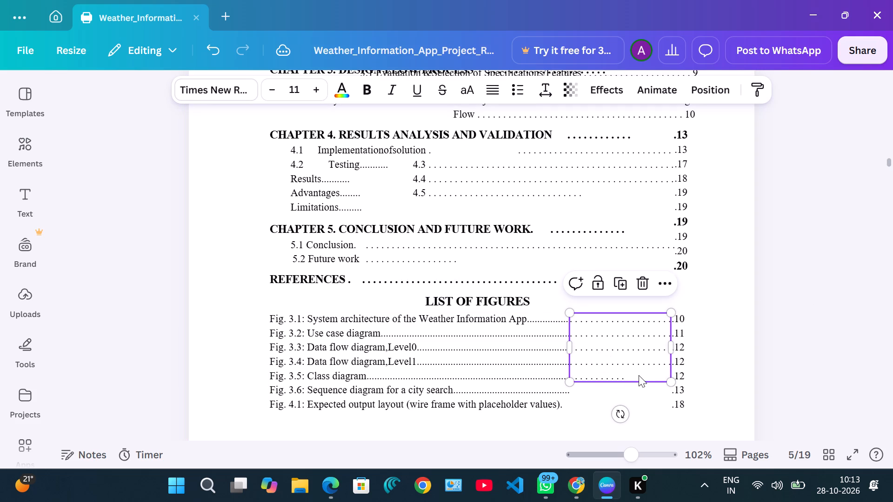
{"action": "left_click", "coordinate": [627, 378]}
{"action": "left_click", "coordinate": [627, 378]}
{"action": "left_click", "coordinate": [627, 378]}
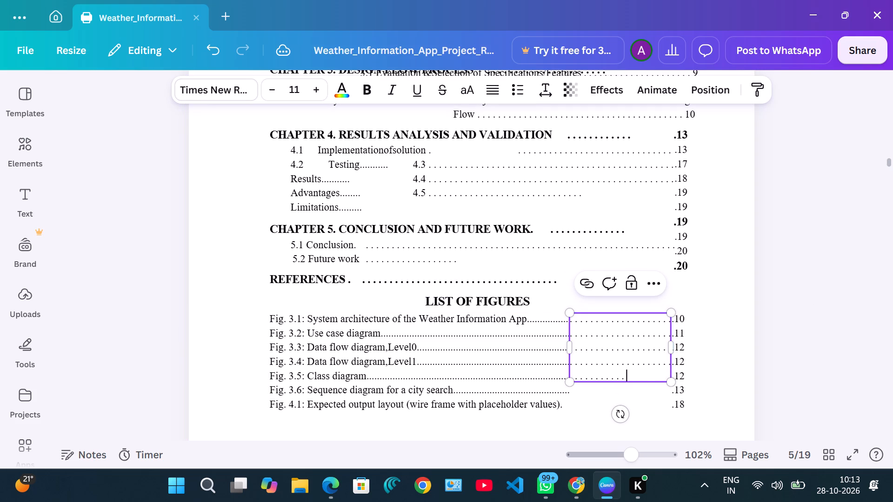
{"action": "type", "text": "..."}
{"action": "key", "text": "period"}
{"action": "key", "text": "period"}
{"action": "key", "text": "period"}
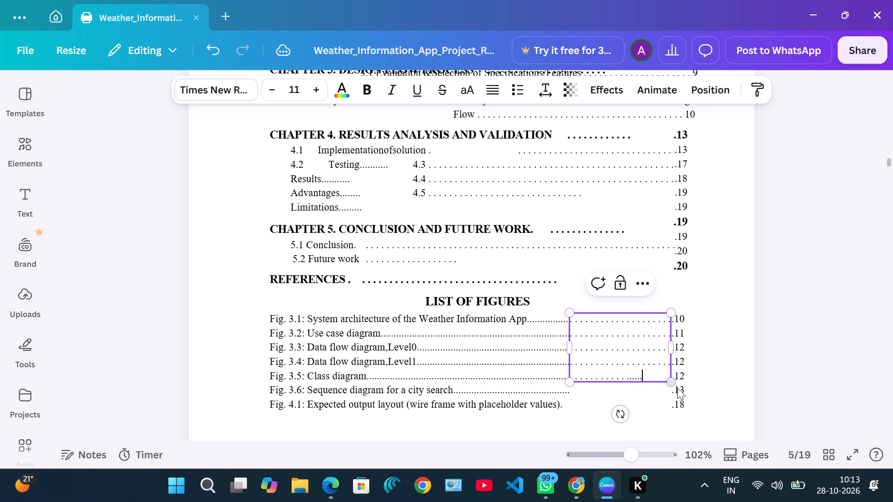
{"action": "key", "text": "period"}
{"action": "key", "text": "period"}
{"action": "key", "text": "period"}
{"action": "key", "text": "period"}
{"action": "key", "text": "period"}
{"action": "key", "text": "period"}
{"action": "key", "text": "period"}
{"action": "type", "text": "..."}
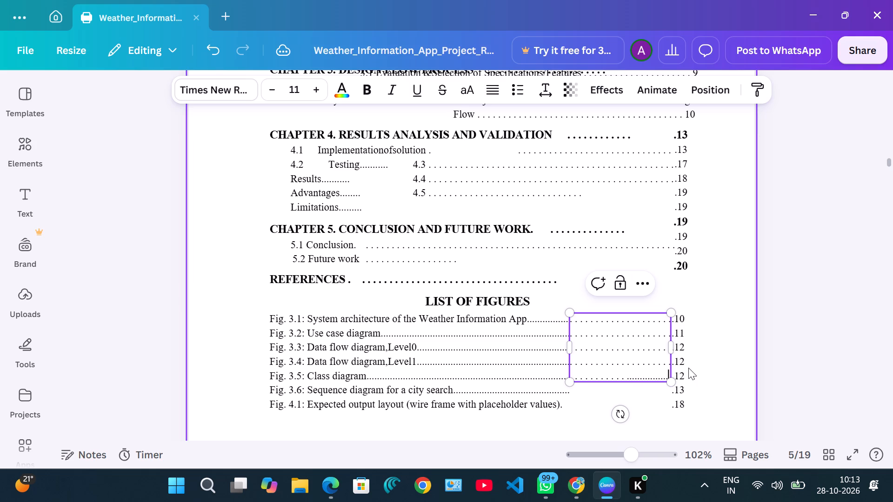
Add a new line of dots to the middle dot column for Fig. 3.6, reaching page number 13.
{"action": "key", "text": "Return"}
{"action": "key", "text": "period"}
{"action": "key", "text": "period"}
{"action": "key", "text": "period"}
{"action": "type", "text": ".."}
{"action": "key", "text": "period"}
{"action": "key", "text": "period"}
{"action": "key", "text": "period"}
{"action": "key", "text": "period"}
{"action": "key", "text": "period"}
{"action": "key", "text": "period"}
{"action": "key", "text": "period"}
{"action": "key", "text": "period"}
{"action": "type", "text": "........................."}
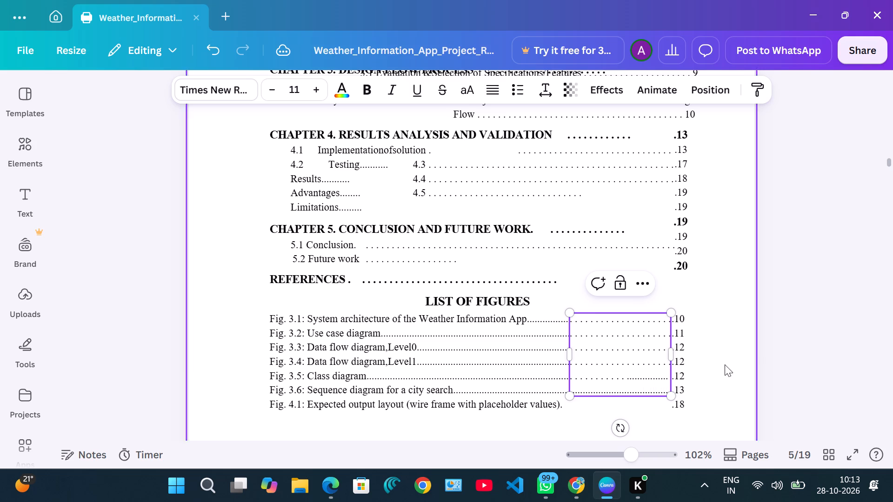
Add another line of dots to the middle dot column for Fig. 4.1, reaching page number 18, and deselect.
{"action": "key", "text": "Return"}
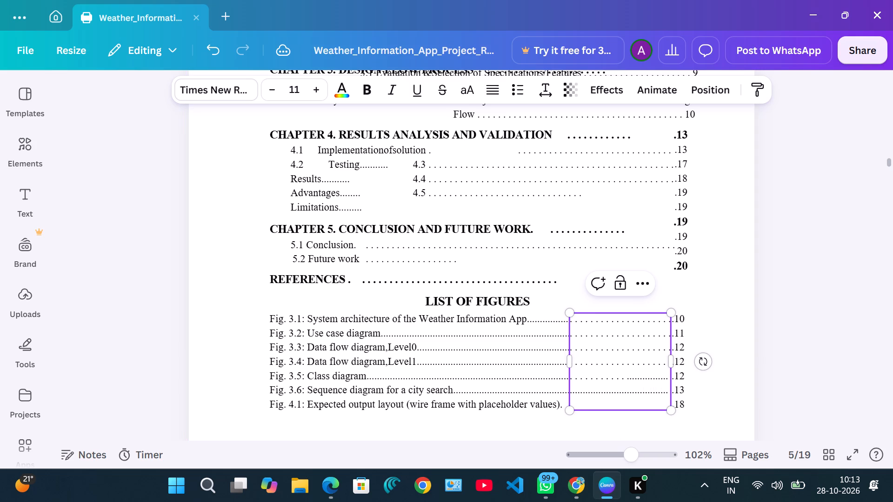
{"action": "type", "text": "..."}
{"action": "type", "text": "...................................."}
{"action": "left_click", "coordinate": [825, 279]}
Insert a line break before the Chapter 3 page number 9 to move the 3.1 Evaluation entry below the Chapter 3 heading.
{"action": "scroll", "coordinate": [771, 263], "scroll_direction": "up", "scroll_amount": 1}
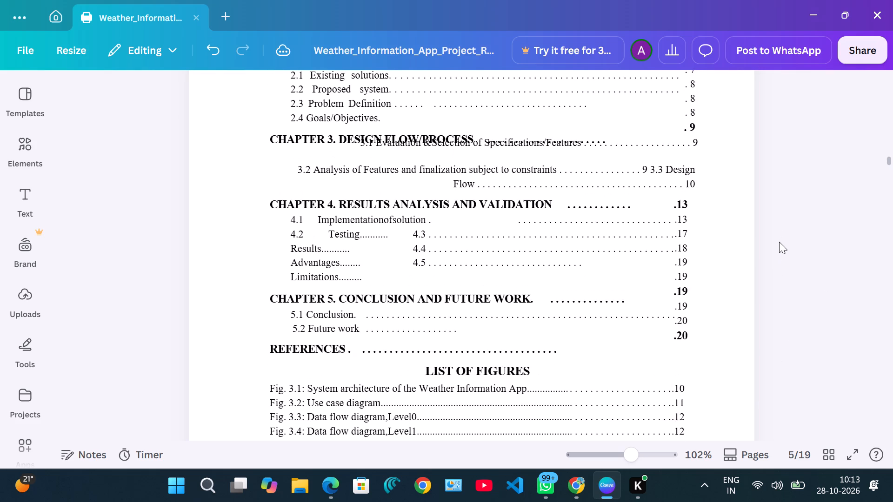
{"action": "scroll", "coordinate": [776, 238], "scroll_direction": "up", "scroll_amount": 1}
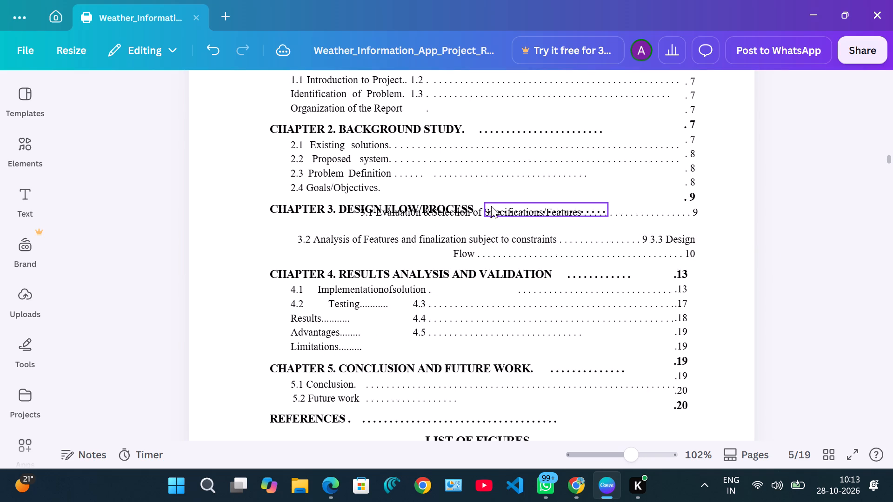
{"action": "double_click", "coordinate": [478, 208]}
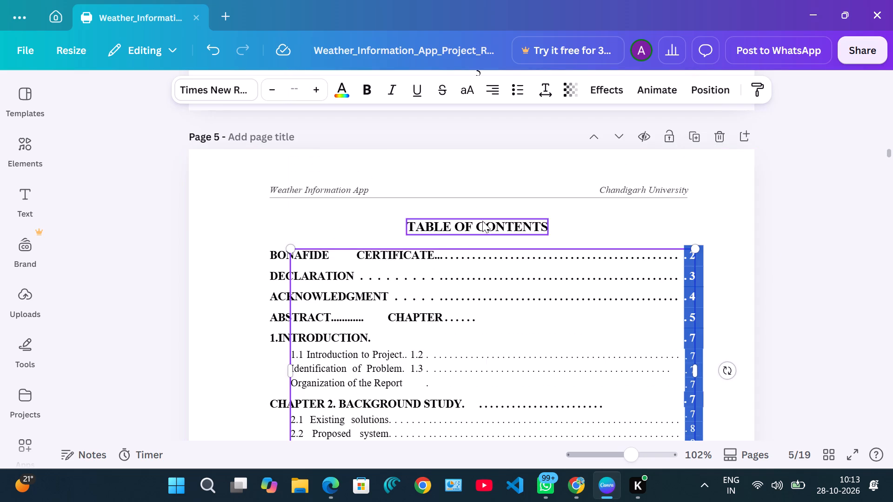
{"action": "scroll", "coordinate": [482, 221], "scroll_direction": "down", "scroll_amount": 3}
{"action": "scroll", "coordinate": [482, 212], "scroll_direction": "up", "scroll_amount": 2}
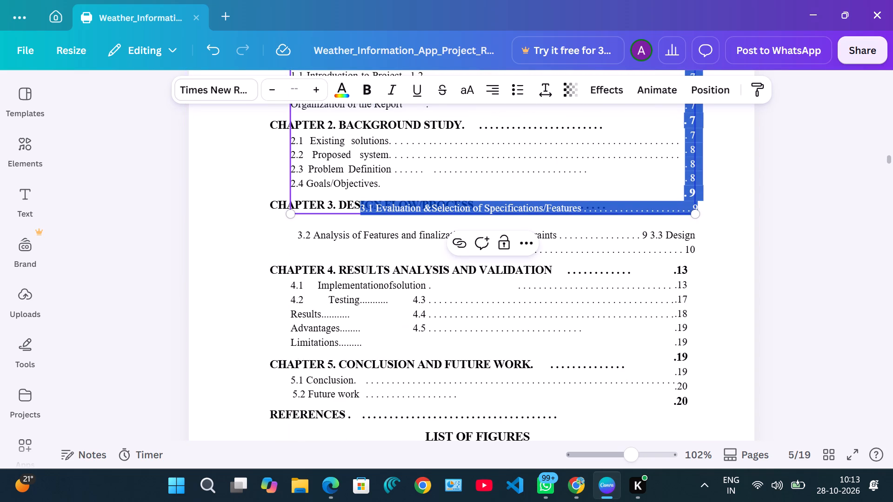
{"action": "left_click", "coordinate": [583, 194]}
{"action": "left_click", "coordinate": [478, 201]}
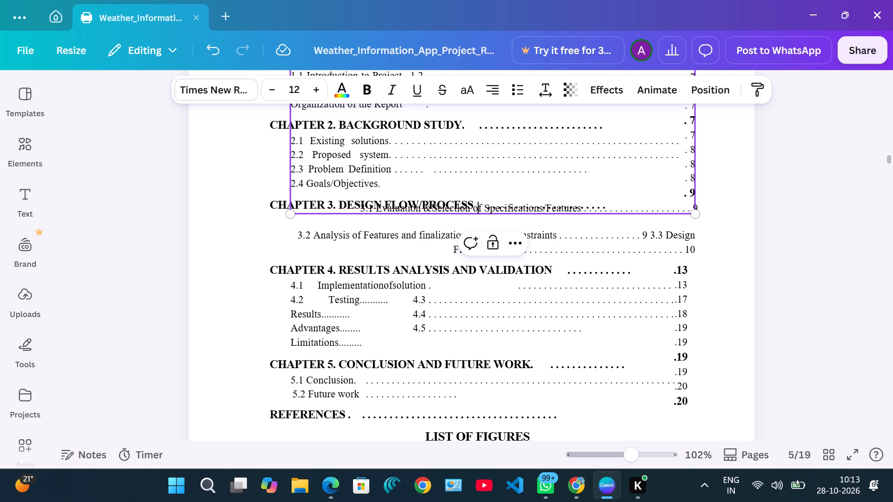
{"action": "left_click", "coordinate": [475, 198]}
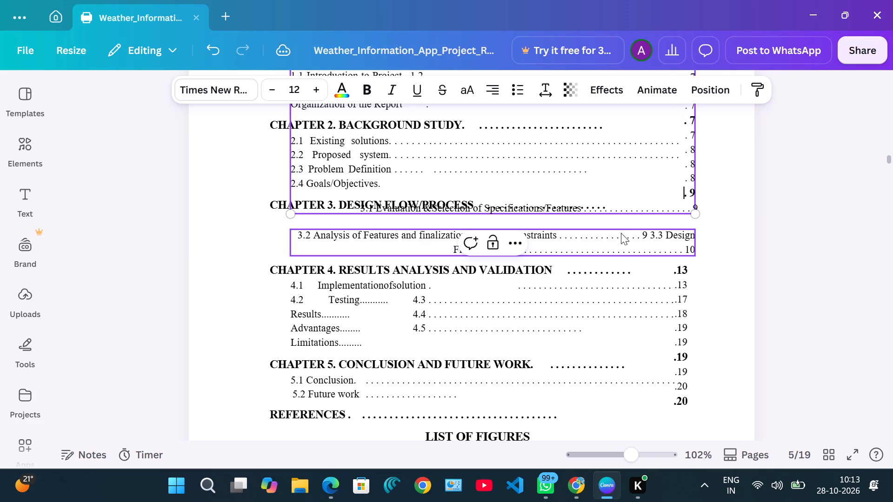
{"action": "key", "text": "Return"}
{"action": "left_click", "coordinate": [830, 221]}
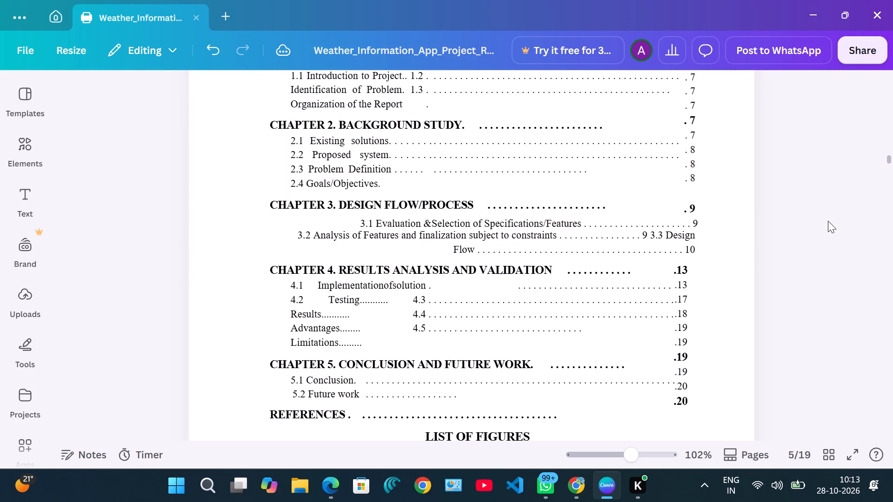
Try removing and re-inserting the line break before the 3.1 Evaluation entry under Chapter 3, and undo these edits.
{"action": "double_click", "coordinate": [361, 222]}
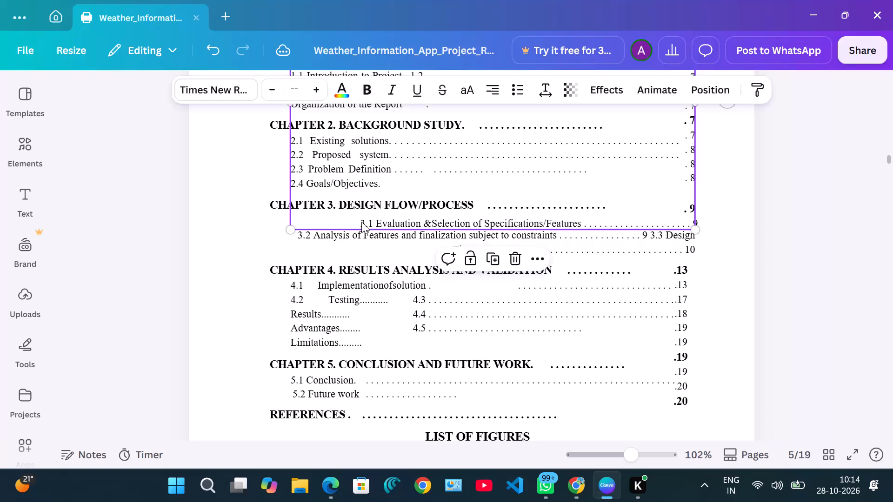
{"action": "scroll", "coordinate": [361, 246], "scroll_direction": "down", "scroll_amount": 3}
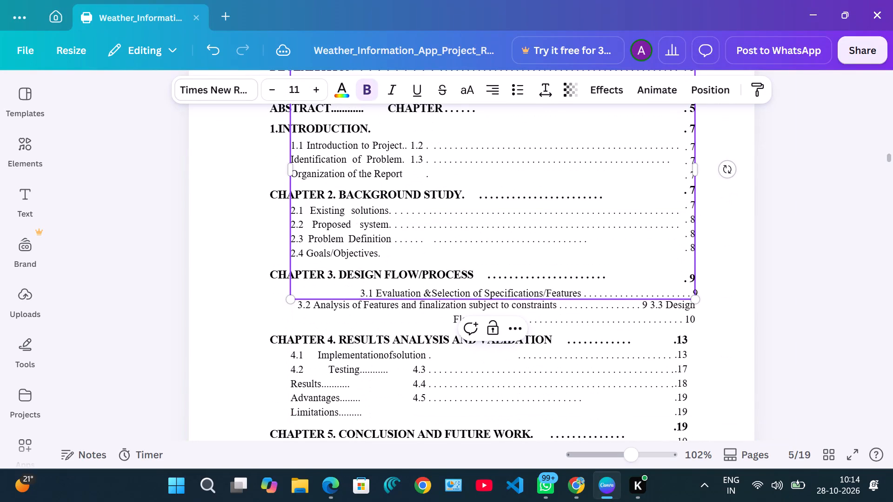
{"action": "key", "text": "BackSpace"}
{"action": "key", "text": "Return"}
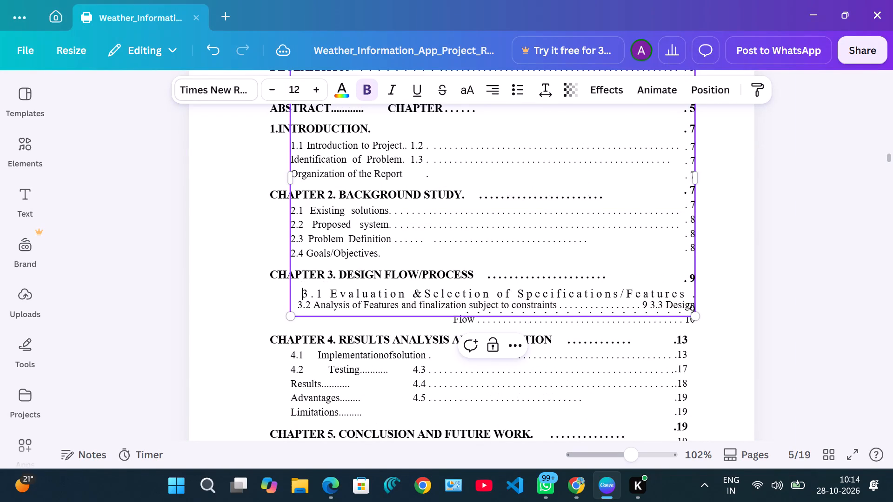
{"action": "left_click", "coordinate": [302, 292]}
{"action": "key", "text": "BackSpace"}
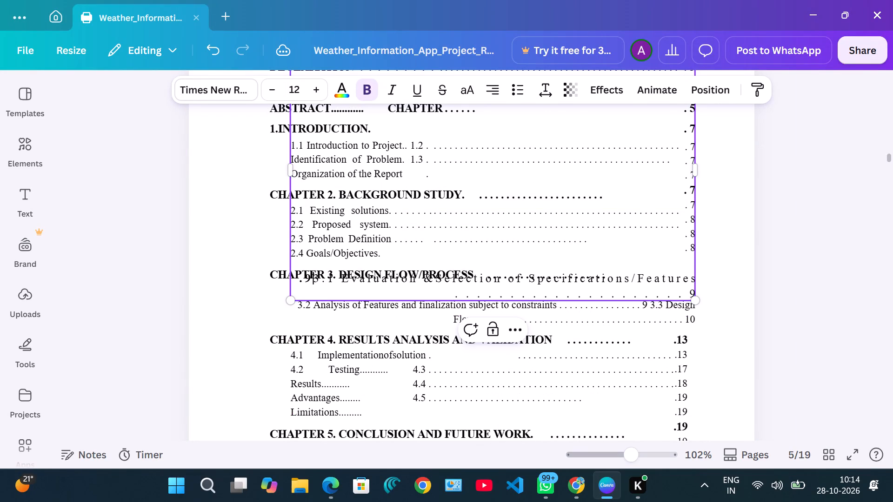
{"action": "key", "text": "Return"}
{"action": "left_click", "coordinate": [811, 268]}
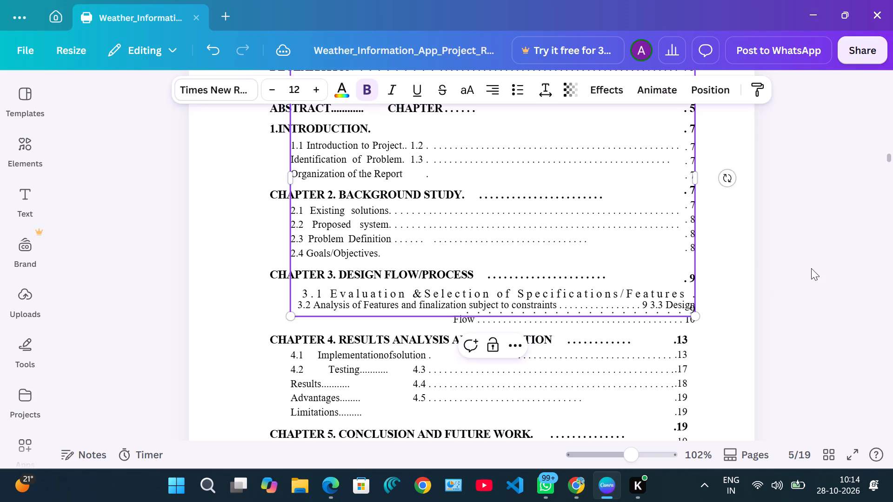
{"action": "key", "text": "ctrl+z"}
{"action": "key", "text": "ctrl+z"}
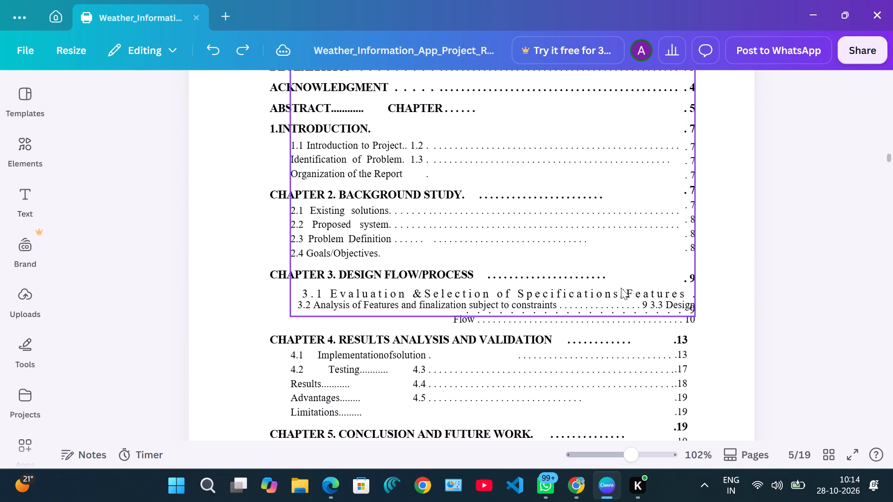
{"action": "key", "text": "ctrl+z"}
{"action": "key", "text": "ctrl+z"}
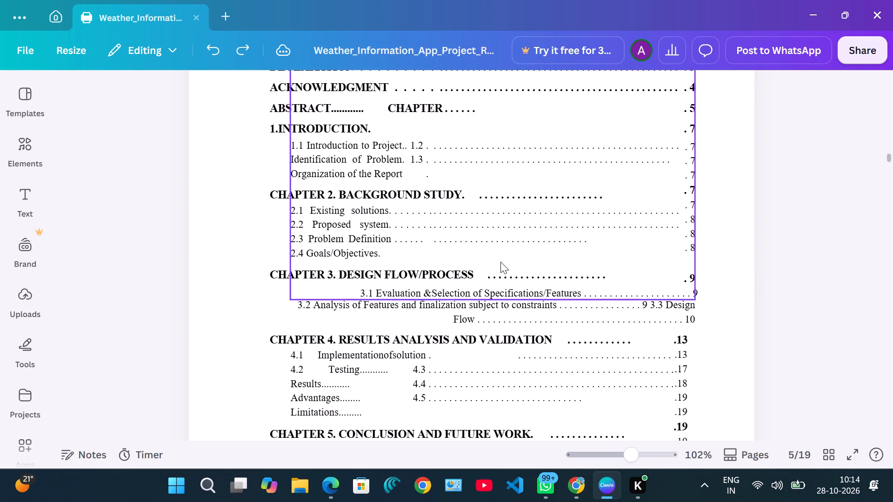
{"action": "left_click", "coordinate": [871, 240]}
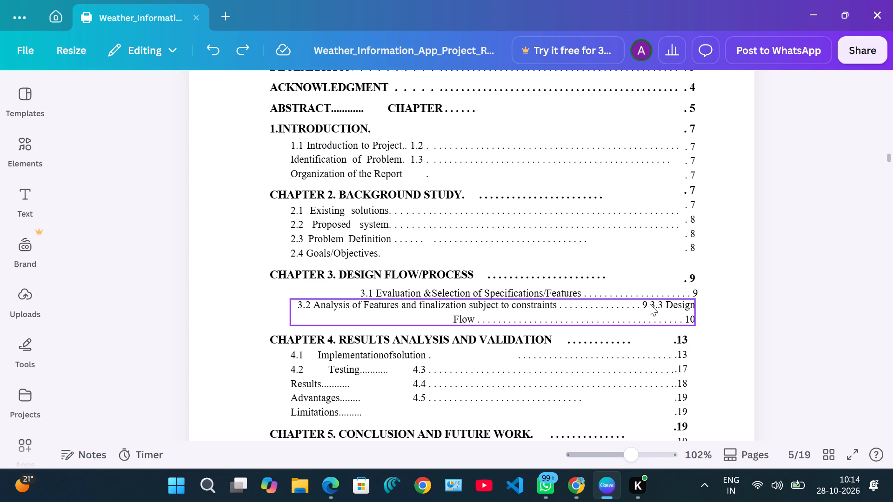
Insert a line break before "3.3 Design Flow" so it starts on its own line below the 3.2 entry.
{"action": "left_click", "coordinate": [650, 304]}
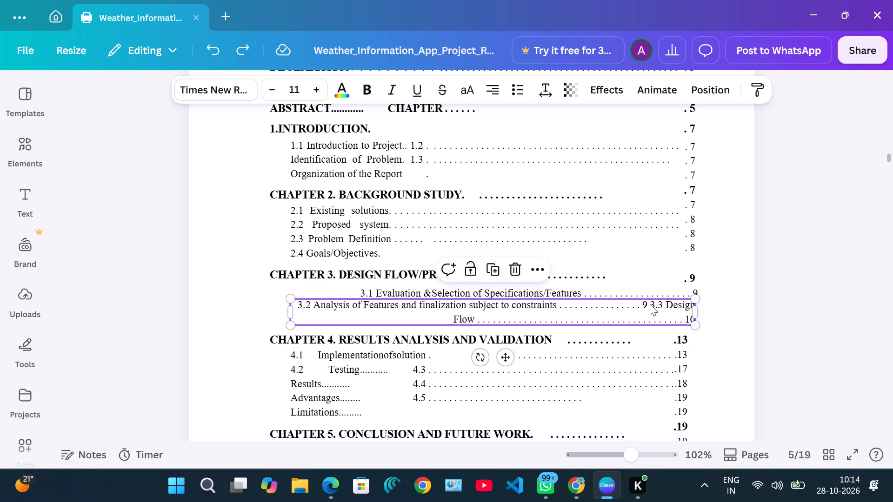
{"action": "left_click", "coordinate": [650, 304]}
{"action": "left_click", "coordinate": [650, 304]}
{"action": "key", "text": "Return"}
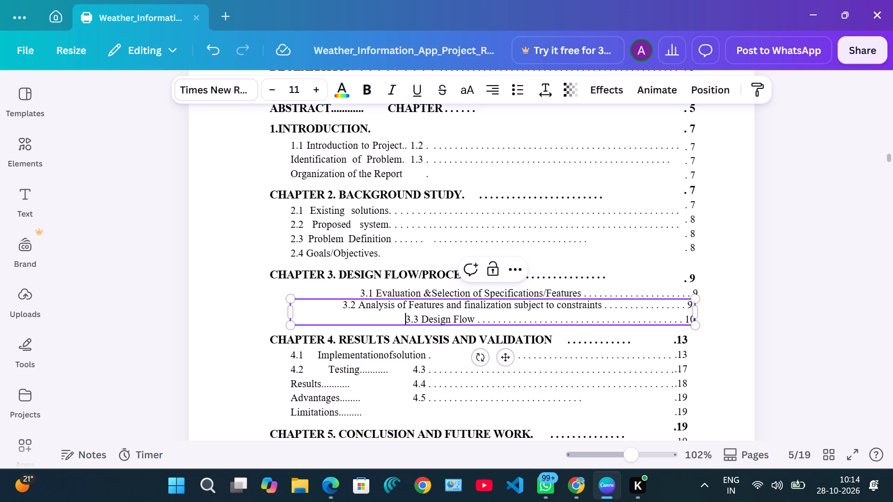
{"action": "left_click", "coordinate": [826, 234]}
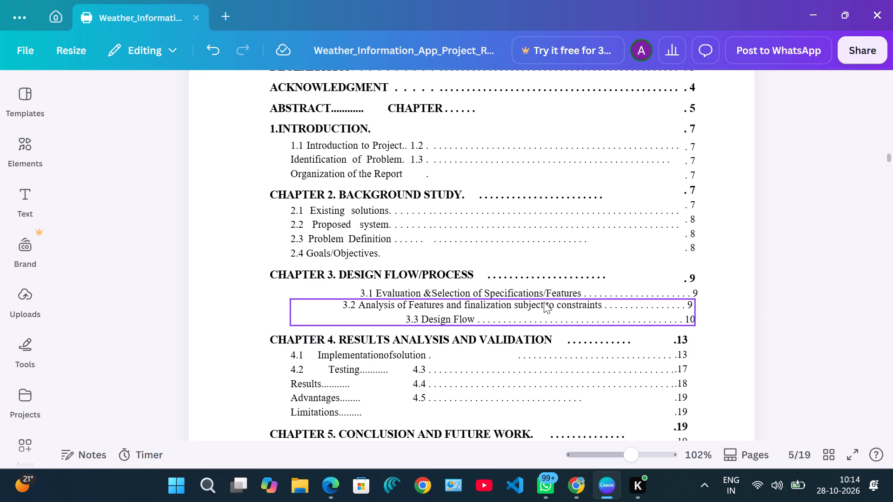
Insert line breaks before 4.3, 4.4 and 4.5 so each Chapter 4 entry begins on its own line.
{"action": "scroll", "coordinate": [526, 306], "scroll_direction": "down", "scroll_amount": 1}
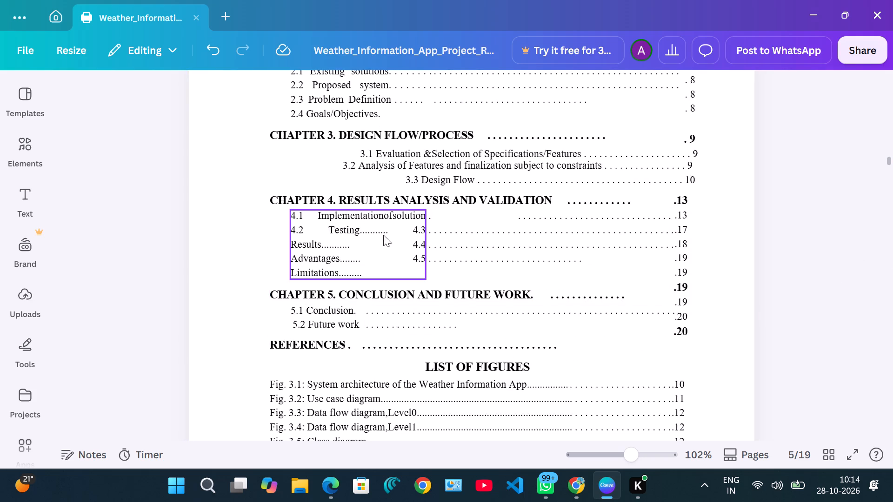
{"action": "left_click", "coordinate": [415, 228]}
{"action": "left_click", "coordinate": [415, 228]}
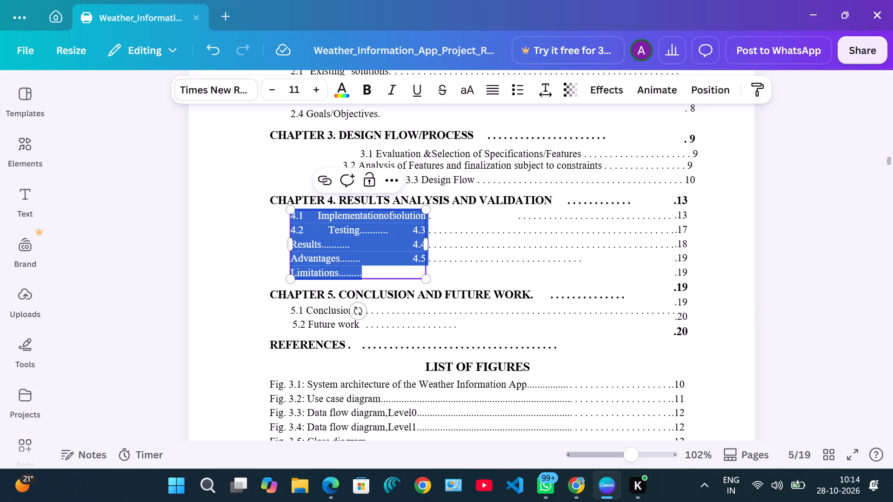
{"action": "left_click", "coordinate": [415, 228]}
{"action": "left_click", "coordinate": [415, 230]}
{"action": "key", "text": "Return"}
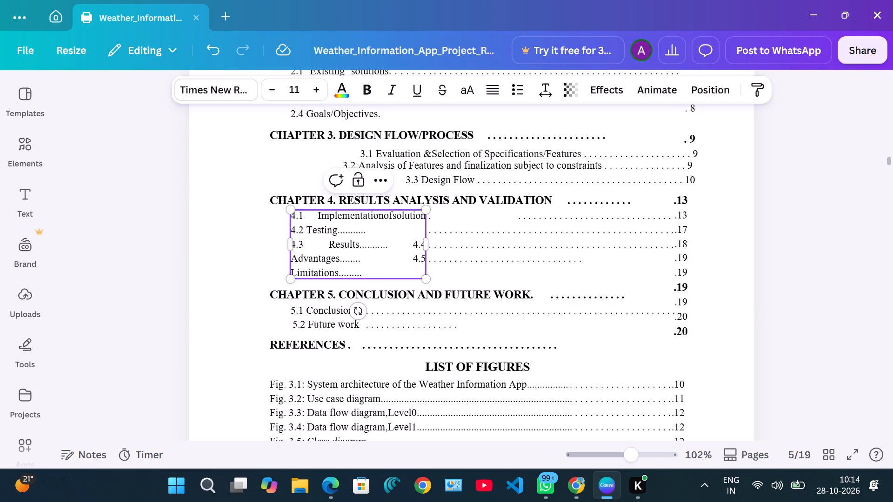
{"action": "left_click", "coordinate": [413, 245]}
{"action": "key", "text": "Return"}
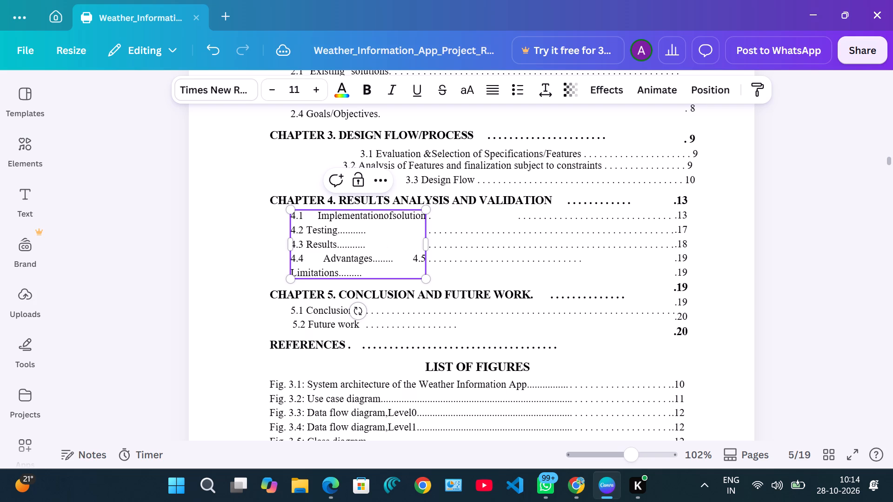
{"action": "left_click", "coordinate": [411, 258]}
{"action": "key", "text": "Return"}
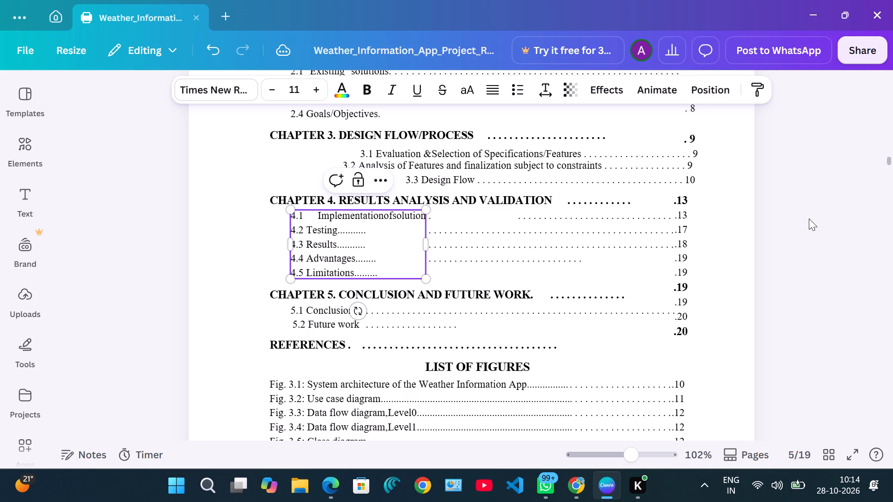
{"action": "left_click", "coordinate": [809, 218]}
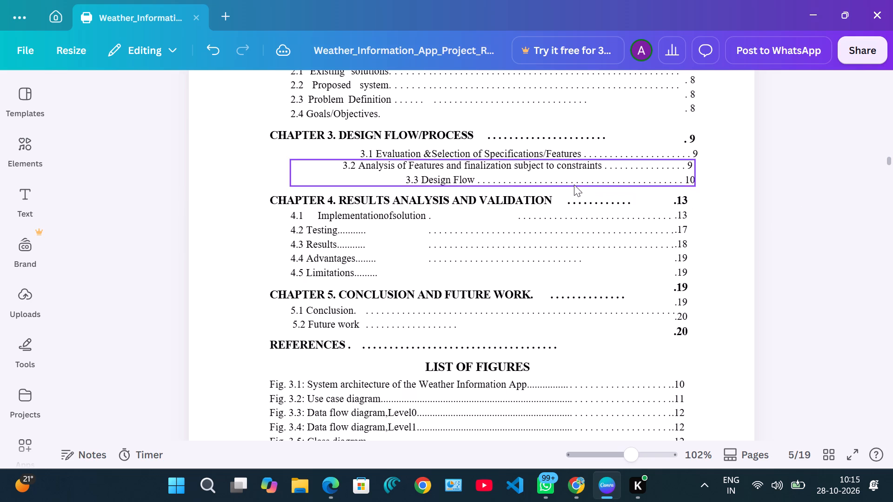
Correct the word spacing of the 4.1 entry to read "Implementation of solution".
{"action": "double_click", "coordinate": [318, 216]}
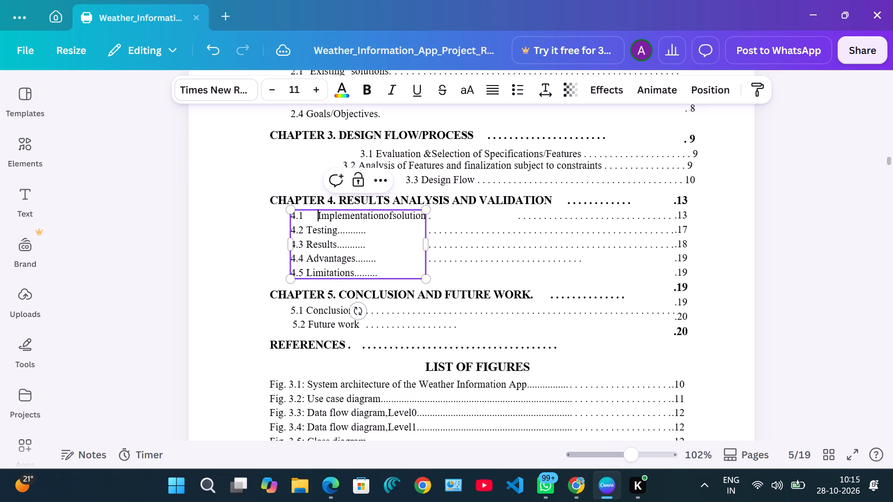
{"action": "key", "text": "BackSpace"}
{"action": "key", "text": "space"}
{"action": "key", "text": "BackSpace"}
{"action": "key", "text": "space"}
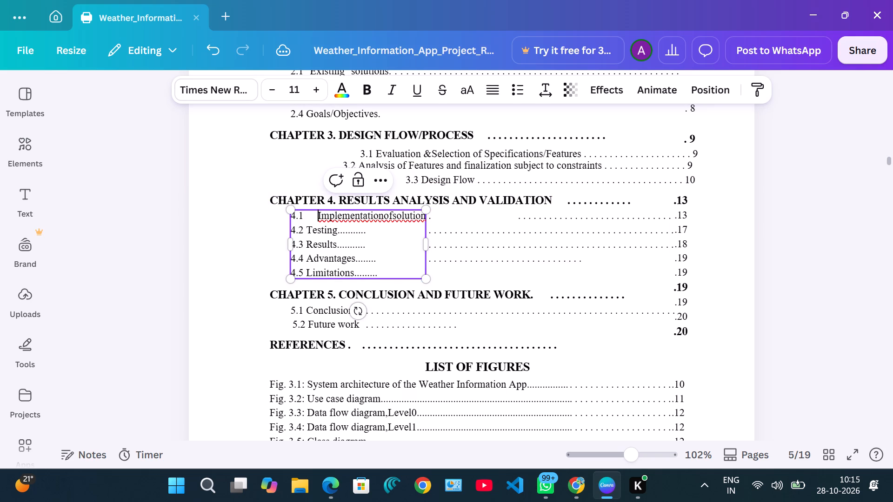
{"action": "left_click", "coordinate": [382, 214]}
{"action": "key", "text": "space"}
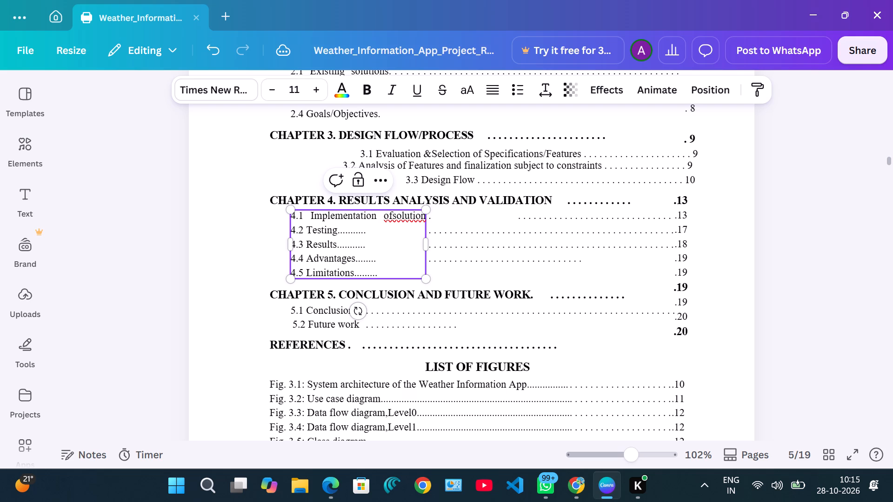
{"action": "left_click", "coordinate": [393, 216]}
{"action": "key", "text": "space"}
{"action": "left_click", "coordinate": [813, 192]}
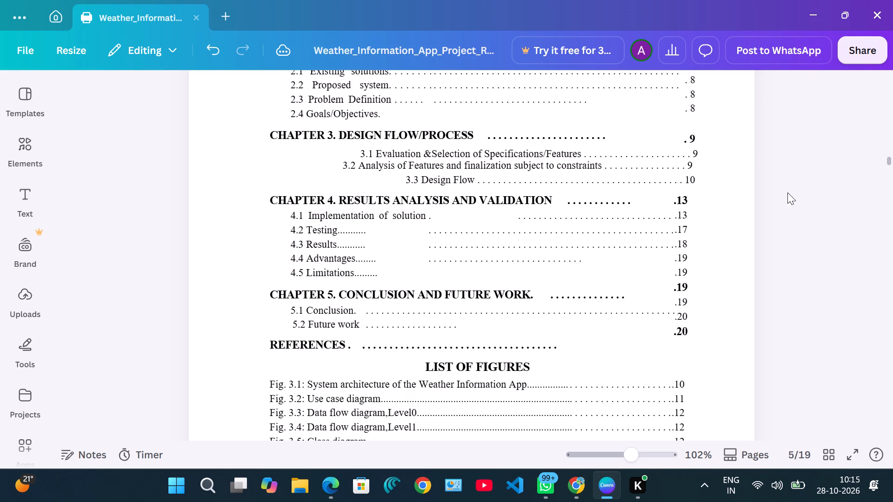
Left-align the 3.2 and 3.3 text block and position it in line with the other chapters' indented sub-entries.
{"action": "left_click_drag", "start_coordinate": [457, 165], "coordinate": [420, 166]}
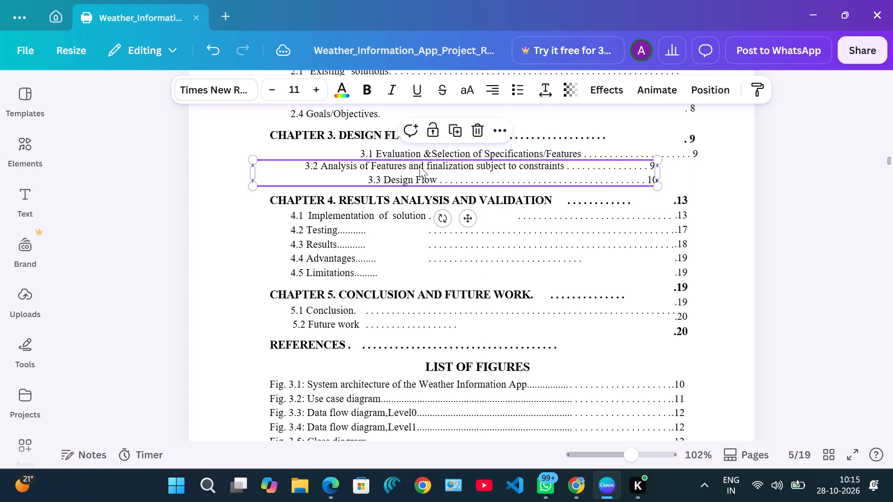
{"action": "left_click", "coordinate": [482, 89]}
{"action": "left_click", "coordinate": [482, 89]}
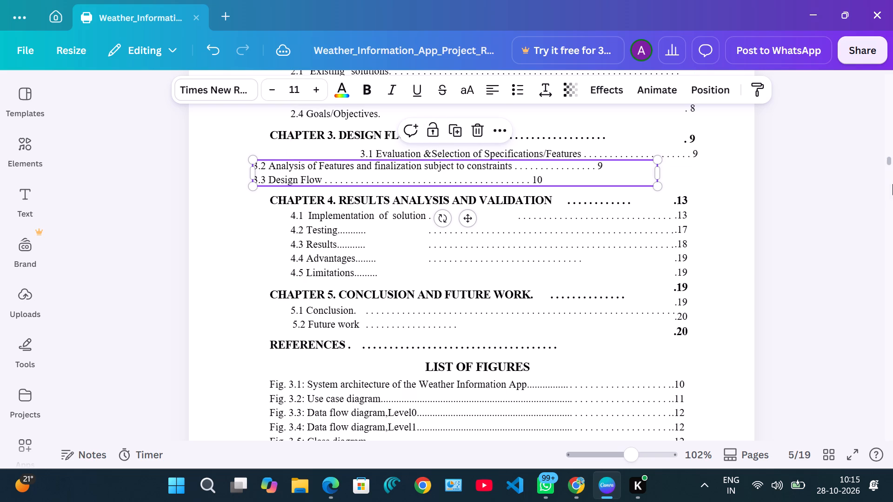
{"action": "left_click", "coordinate": [824, 187]}
{"action": "left_click_drag", "start_coordinate": [490, 167], "coordinate": [513, 172]}
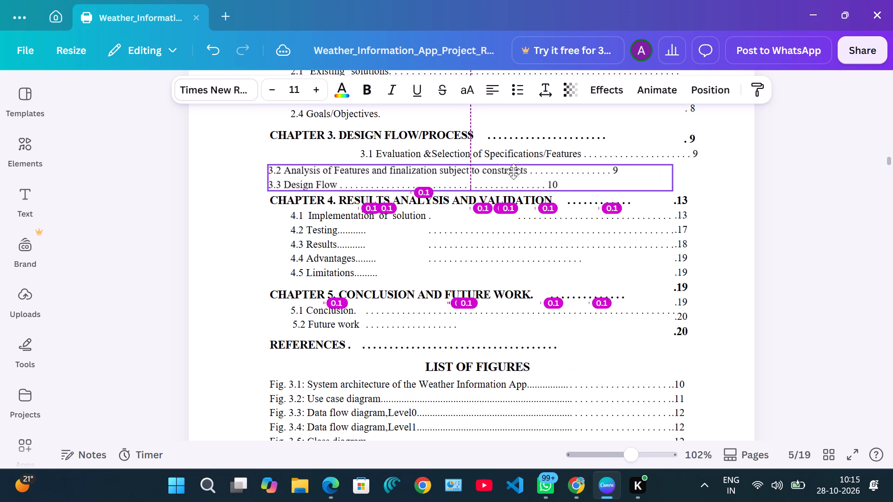
{"action": "left_click_drag", "start_coordinate": [513, 172], "coordinate": [528, 166]}
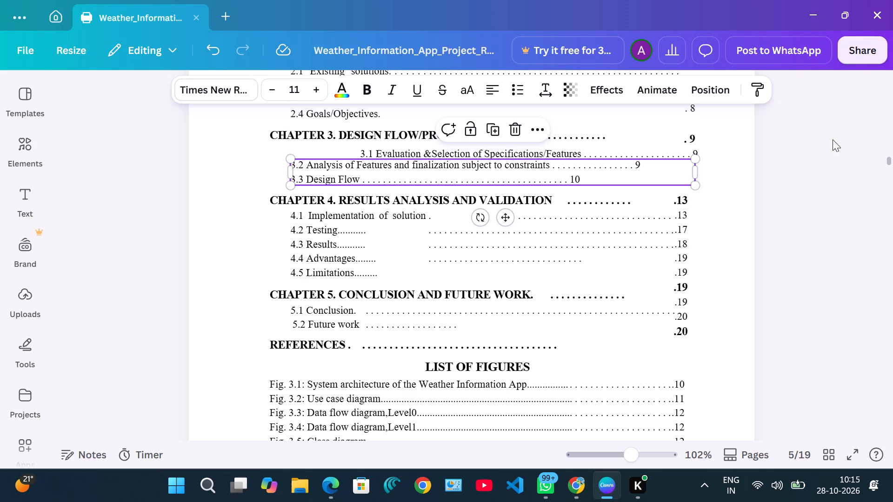
{"action": "left_click", "coordinate": [845, 143]}
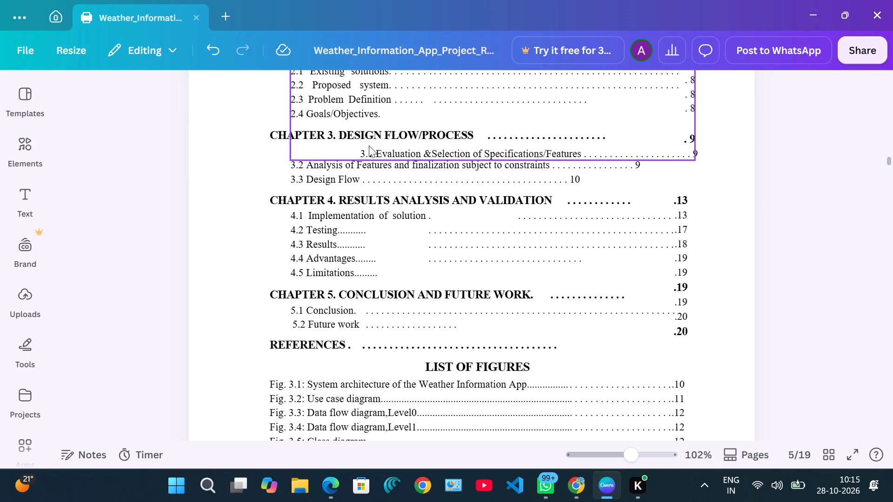
Copy the 3.1 Evaluation & Selection entry into a new line above 3.2 in the left-aligned text block.
{"action": "left_click", "coordinate": [363, 149]}
{"action": "left_click", "coordinate": [362, 152]}
{"action": "scroll", "coordinate": [375, 198], "scroll_direction": "down", "scroll_amount": 3}
{"action": "left_click_drag", "start_coordinate": [360, 292], "coordinate": [698, 288]}
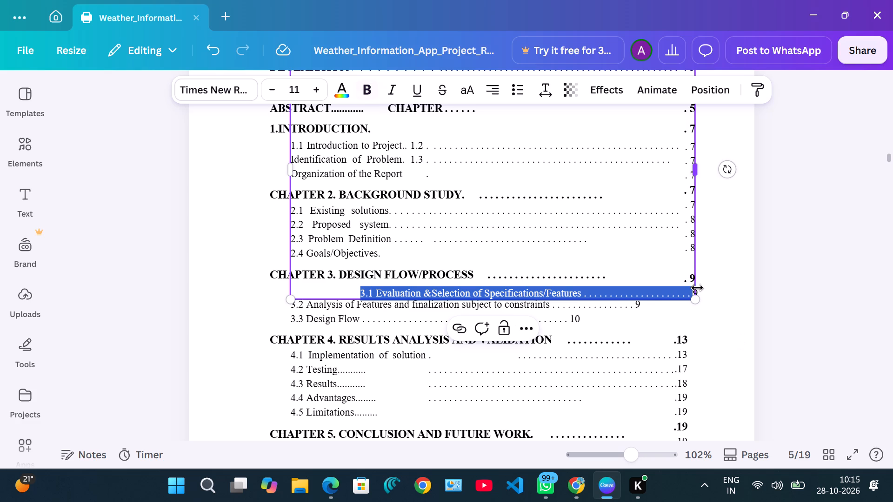
{"action": "key", "text": "ctrl+c"}
{"action": "left_click", "coordinate": [862, 268]}
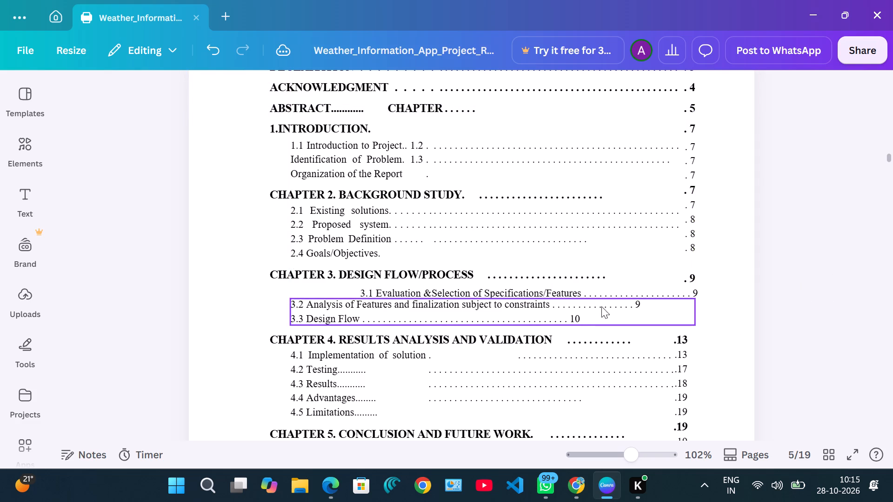
{"action": "left_click", "coordinate": [292, 300]}
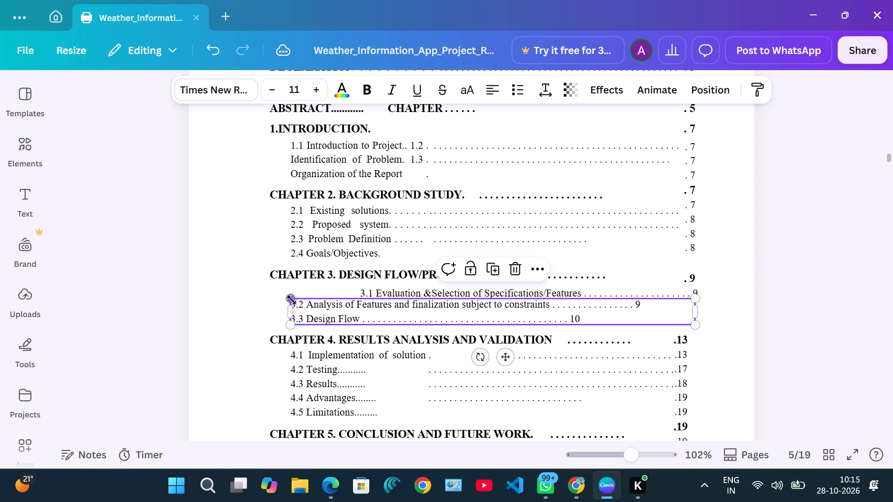
{"action": "left_click", "coordinate": [291, 305]}
{"action": "key", "text": "Return"}
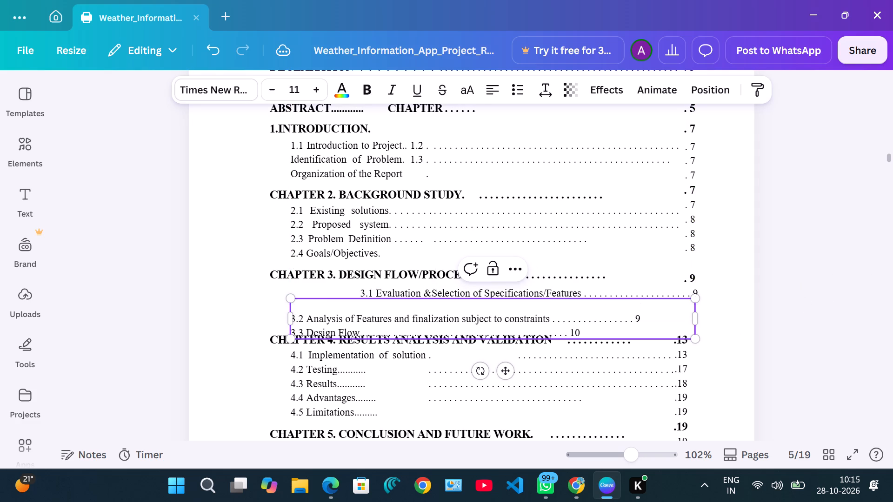
{"action": "left_click", "coordinate": [309, 304]}
{"action": "key", "text": "ctrl+v"}
{"action": "left_click", "coordinate": [780, 261]}
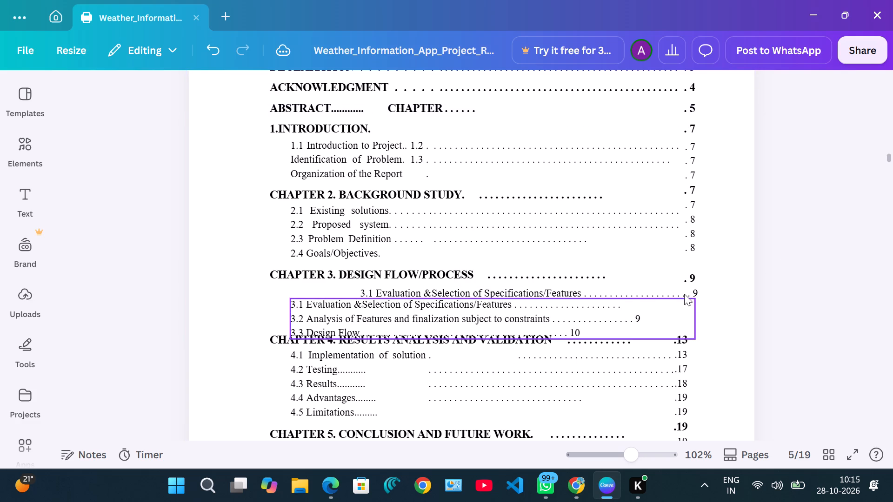
Delete the duplicate right-aligned 3.1 Evaluation & Selection entry and its stray page number 9 below the Chapter 3 heading.
{"action": "double_click", "coordinate": [687, 292]}
{"action": "scroll", "coordinate": [684, 317], "scroll_direction": "down", "scroll_amount": 4}
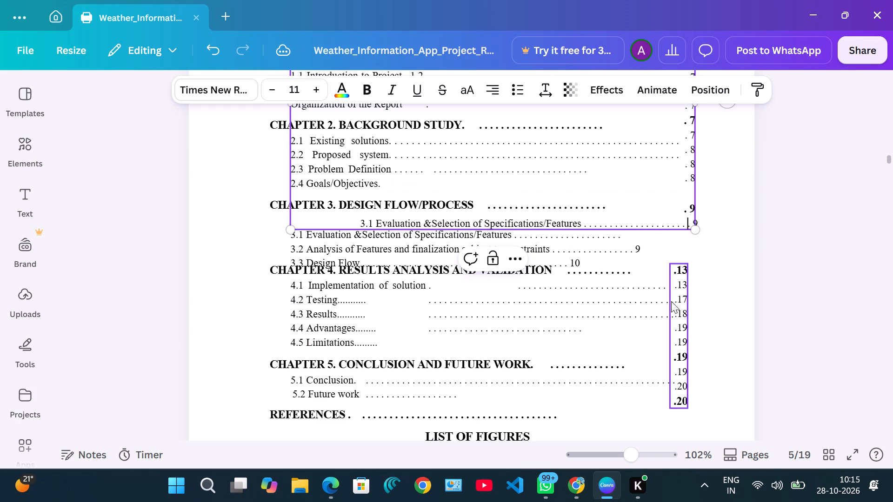
{"action": "left_click_drag", "start_coordinate": [689, 225], "coordinate": [512, 220]}
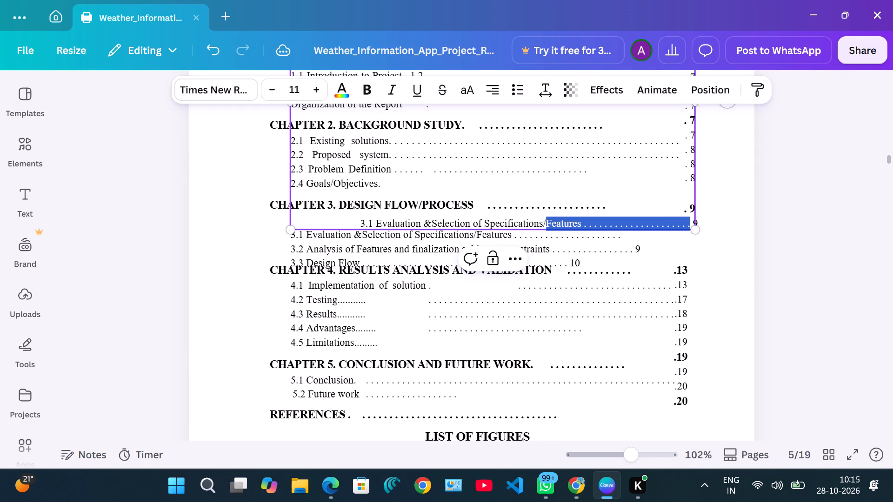
{"action": "left_click_drag", "start_coordinate": [512, 220], "coordinate": [362, 221]}
{"action": "key", "text": "BackSpace"}
{"action": "key", "text": "BackSpace"}
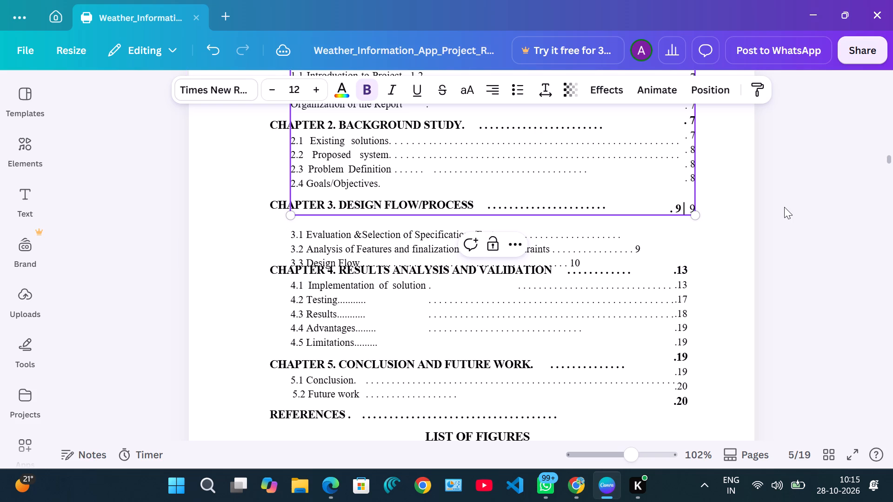
{"action": "left_click", "coordinate": [665, 211]}
{"action": "key", "text": "space"}
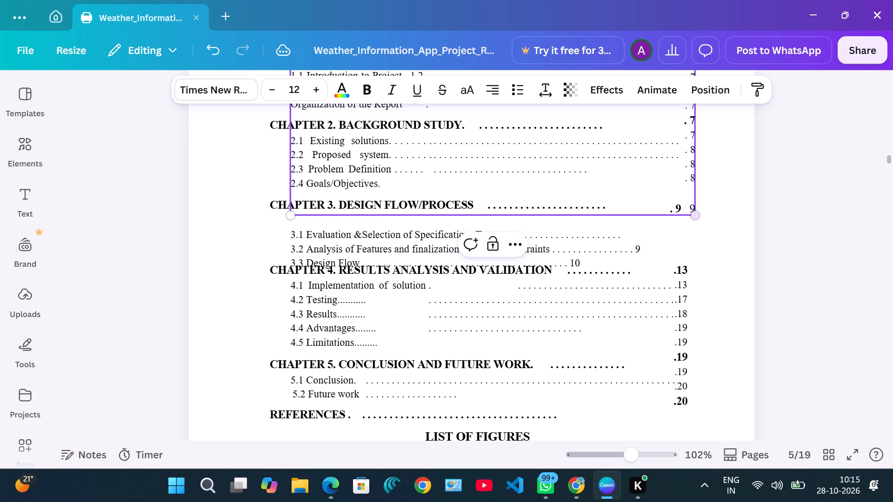
{"action": "left_click", "coordinate": [689, 211]}
{"action": "key", "text": "Right"}
{"action": "key", "text": "BackSpace"}
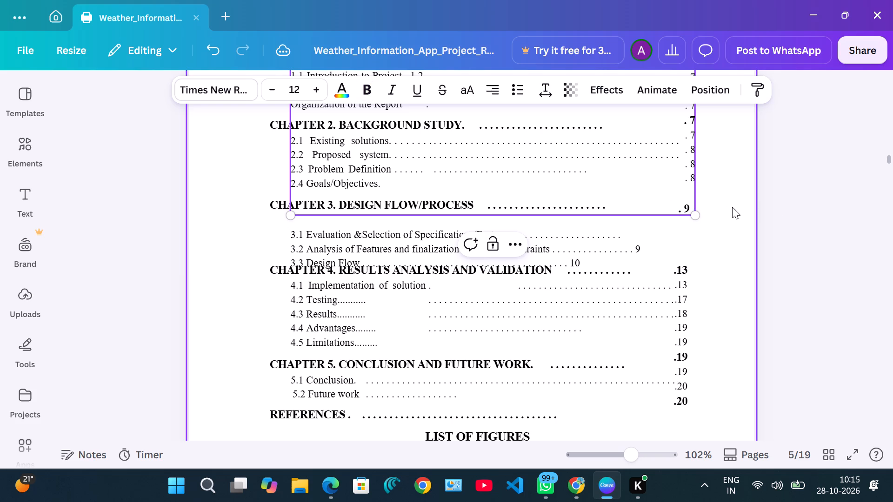
{"action": "key", "text": "BackSpace"}
{"action": "left_click", "coordinate": [792, 205]}
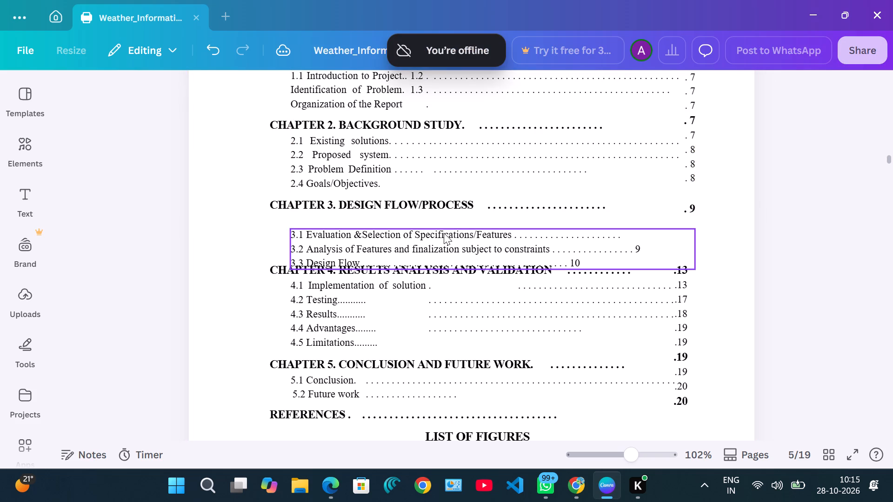
Move the left-aligned 3.1 to 3.3 text block up to directly below the Chapter 3 heading, clear of Chapter 4.
{"action": "left_click_drag", "start_coordinate": [444, 233], "coordinate": [444, 219]}
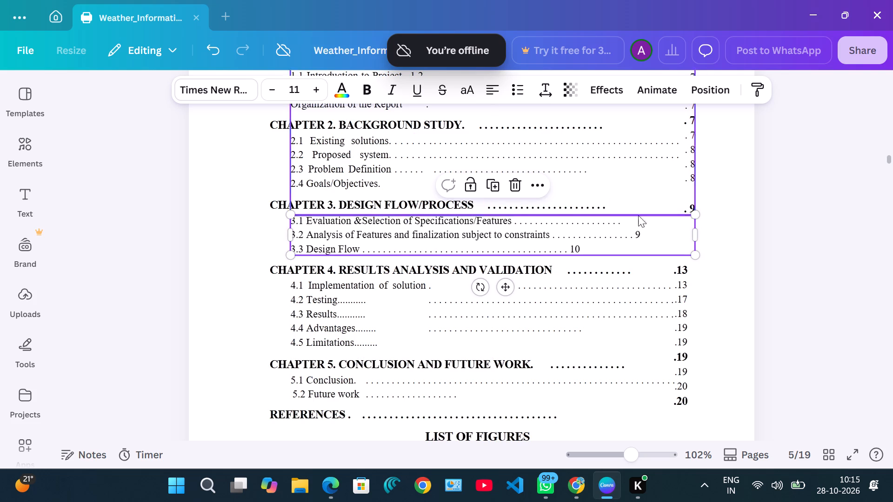
{"action": "left_click", "coordinate": [792, 226]}
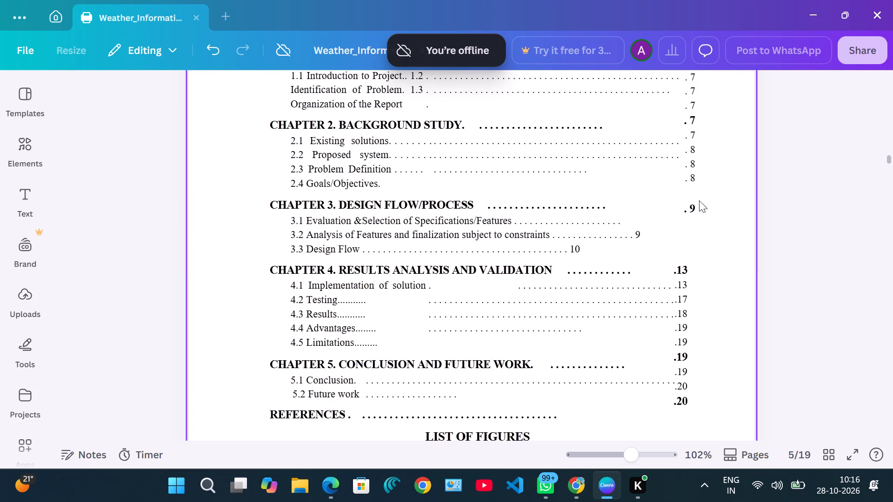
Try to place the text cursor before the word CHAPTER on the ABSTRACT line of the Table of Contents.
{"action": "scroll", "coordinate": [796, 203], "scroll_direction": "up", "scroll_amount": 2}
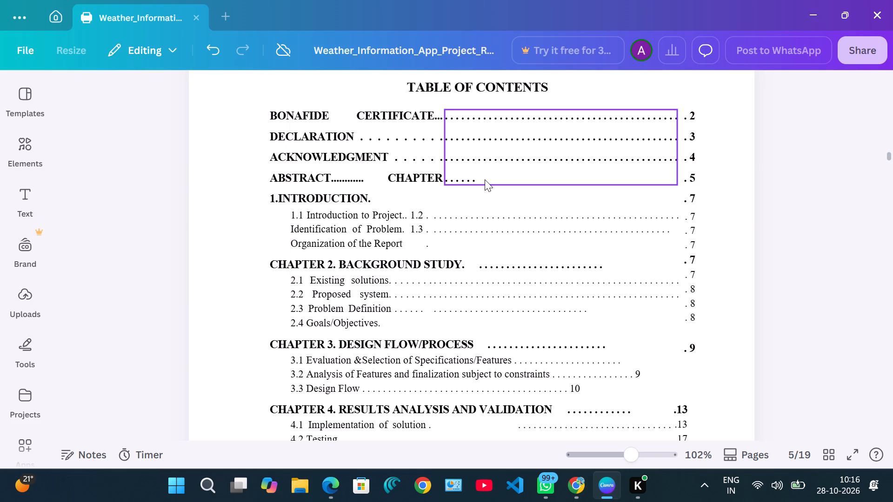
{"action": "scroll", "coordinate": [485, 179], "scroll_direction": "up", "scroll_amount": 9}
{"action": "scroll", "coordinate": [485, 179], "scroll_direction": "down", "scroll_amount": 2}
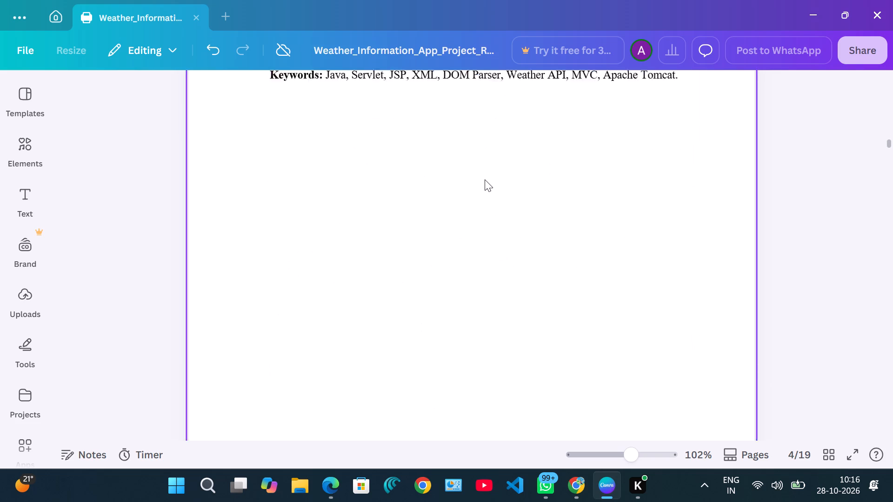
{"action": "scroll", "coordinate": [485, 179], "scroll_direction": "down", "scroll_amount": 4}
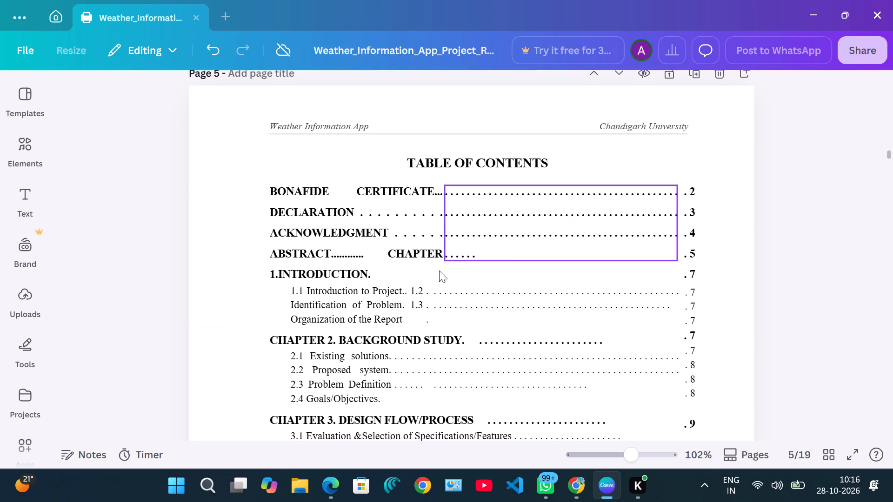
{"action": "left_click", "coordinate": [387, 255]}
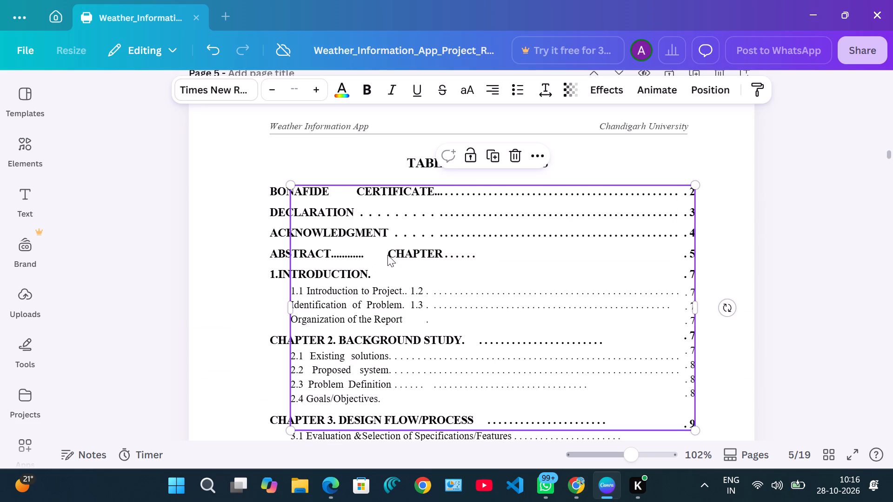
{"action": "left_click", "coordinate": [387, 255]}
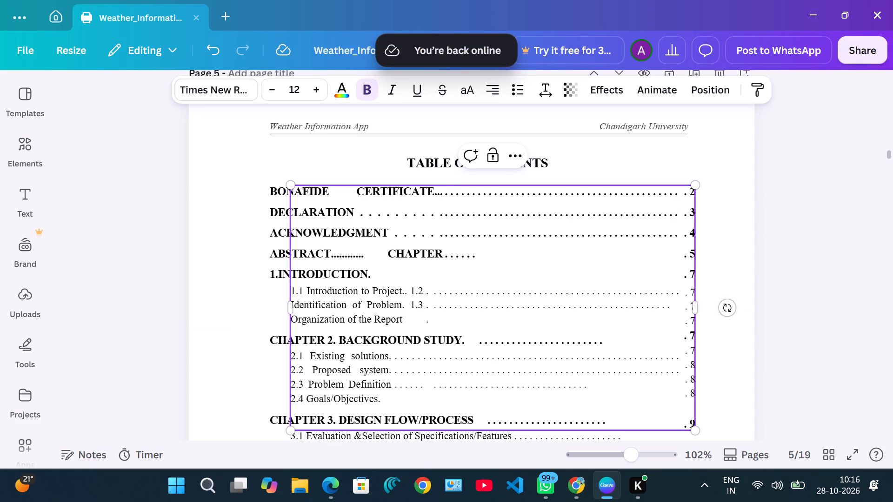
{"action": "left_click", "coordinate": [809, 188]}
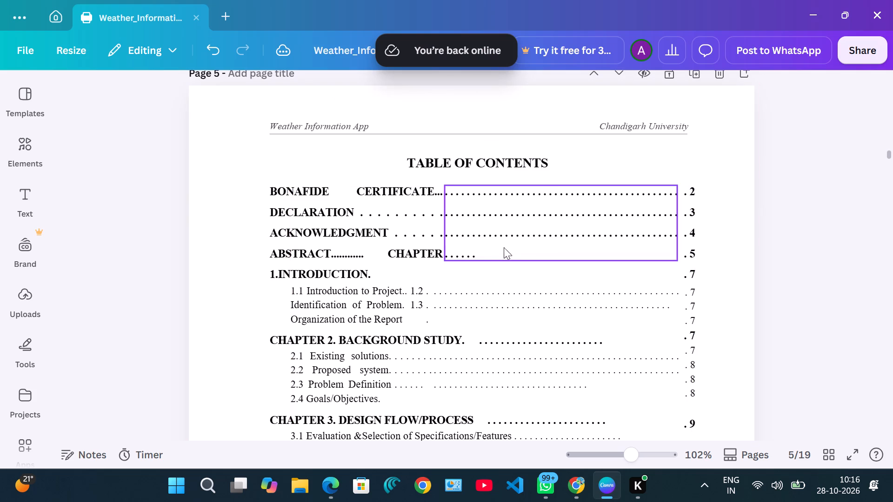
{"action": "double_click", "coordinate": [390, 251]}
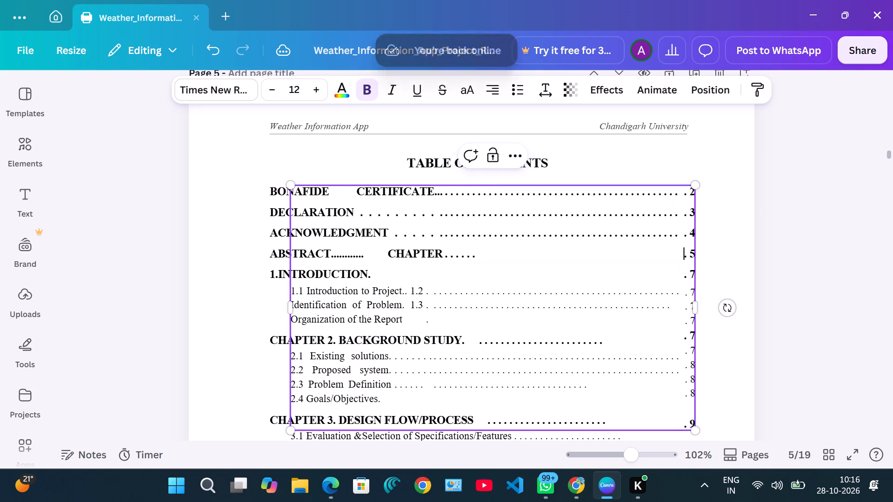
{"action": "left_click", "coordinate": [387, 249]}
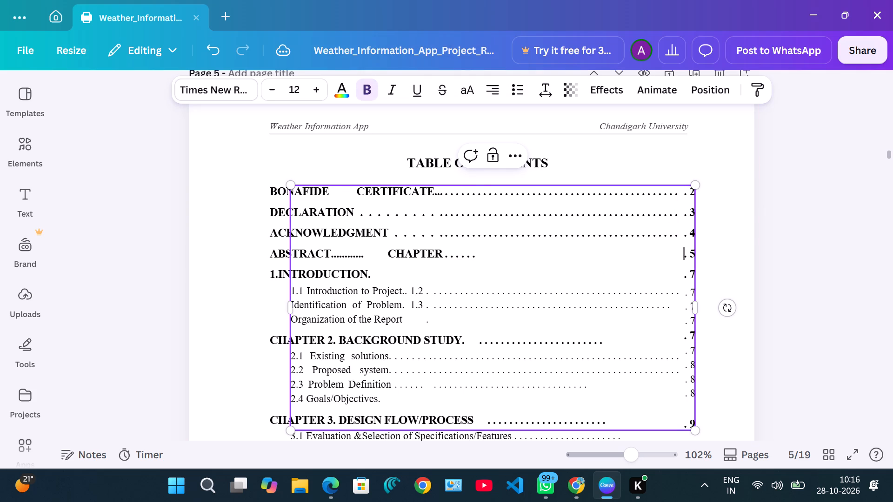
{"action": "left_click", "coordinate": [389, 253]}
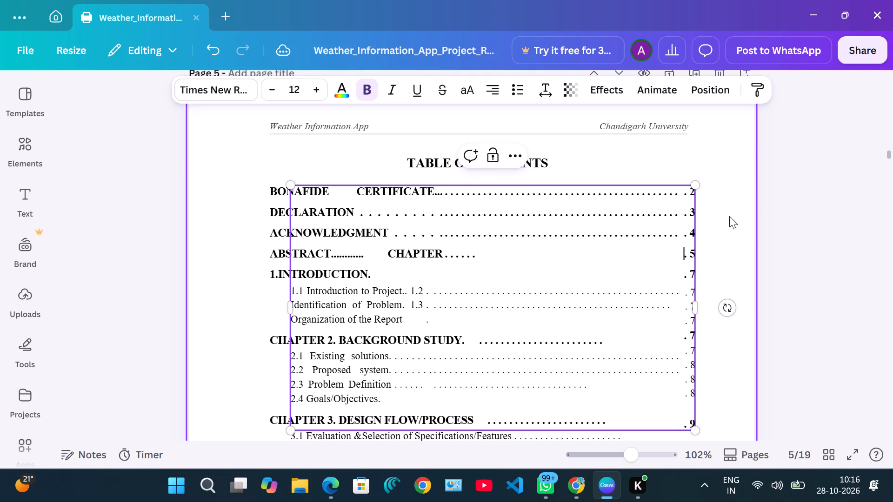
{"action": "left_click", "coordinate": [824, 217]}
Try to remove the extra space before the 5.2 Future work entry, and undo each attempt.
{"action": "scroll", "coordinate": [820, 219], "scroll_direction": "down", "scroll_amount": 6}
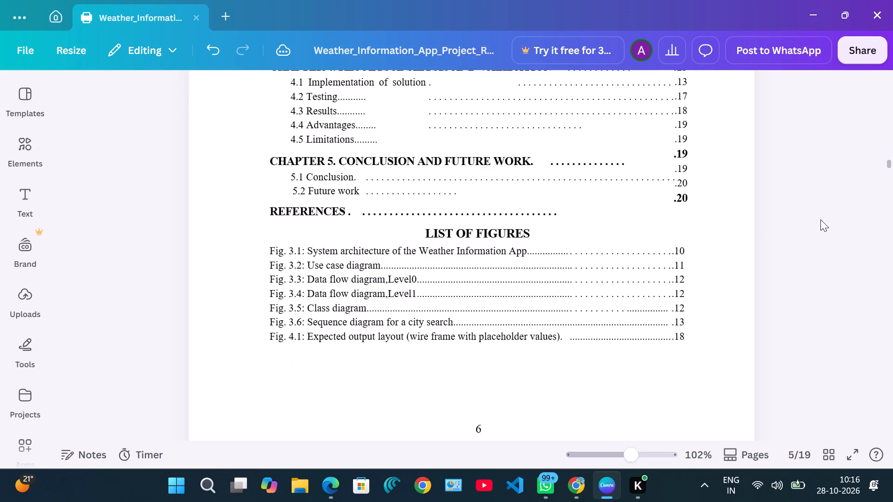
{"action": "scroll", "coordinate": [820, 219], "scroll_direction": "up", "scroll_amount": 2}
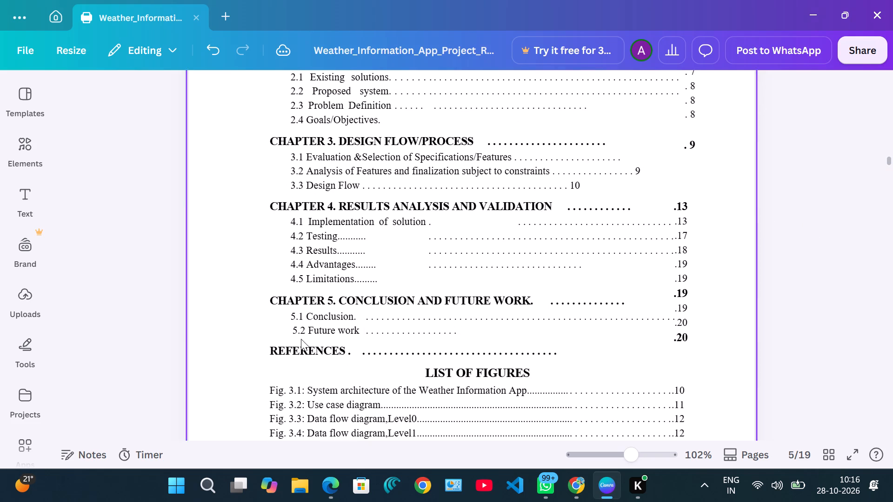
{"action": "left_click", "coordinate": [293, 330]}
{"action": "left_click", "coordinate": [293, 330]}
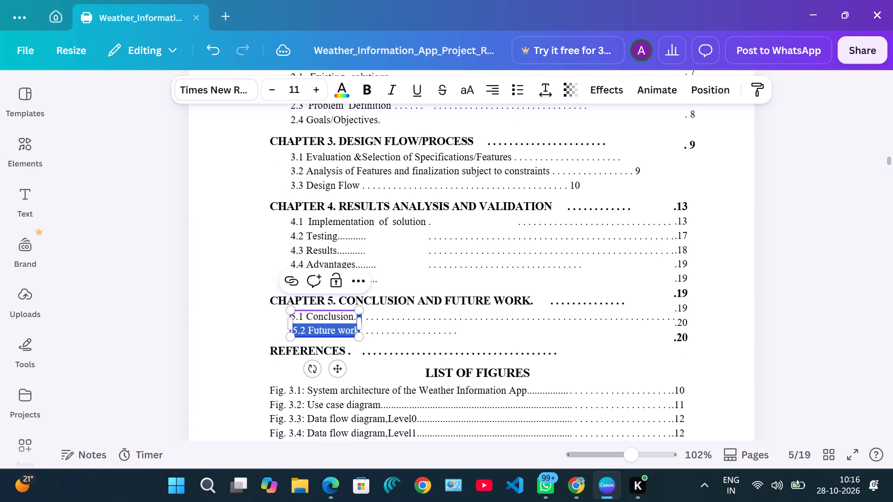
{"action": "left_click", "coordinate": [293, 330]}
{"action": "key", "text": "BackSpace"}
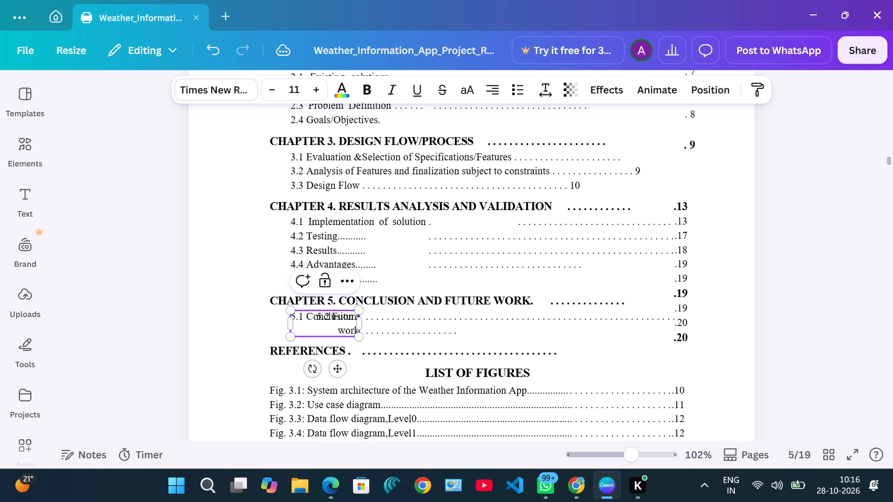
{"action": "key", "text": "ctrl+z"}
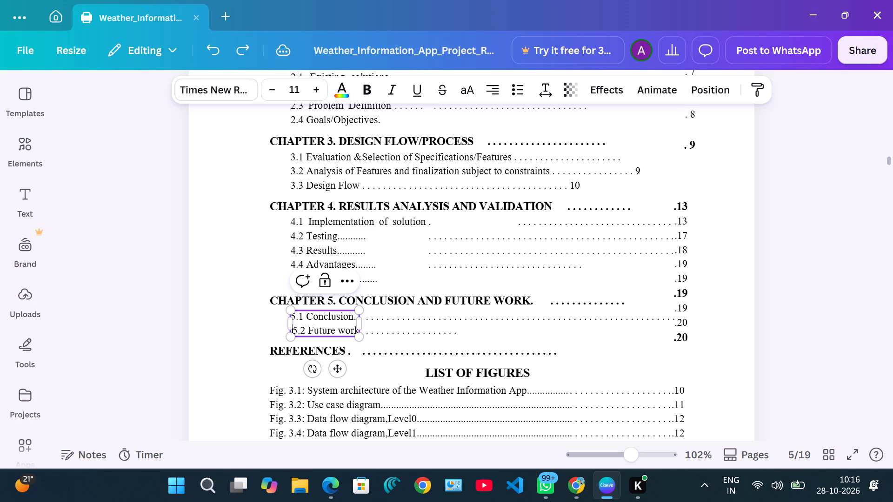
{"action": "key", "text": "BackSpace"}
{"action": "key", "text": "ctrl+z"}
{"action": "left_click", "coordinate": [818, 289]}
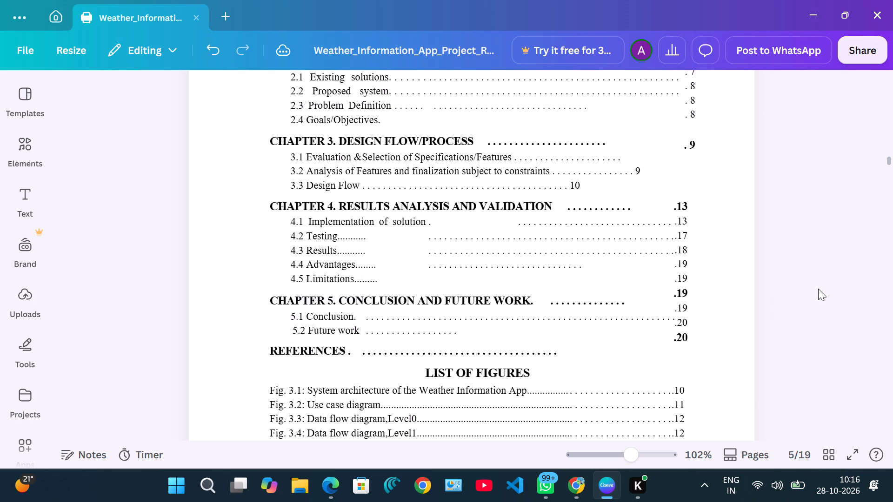
Underline the TABLE OF CONTENTS heading on page 5.
{"action": "scroll", "coordinate": [818, 289], "scroll_direction": "up", "scroll_amount": 4}
{"action": "scroll", "coordinate": [795, 255], "scroll_direction": "down", "scroll_amount": 1}
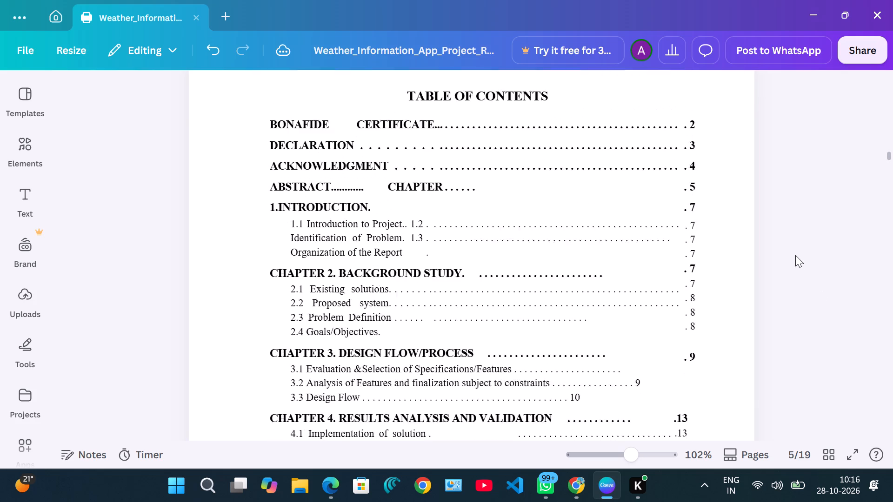
{"action": "scroll", "coordinate": [767, 243], "scroll_direction": "up", "scroll_amount": 2}
{"action": "left_click", "coordinate": [498, 225]}
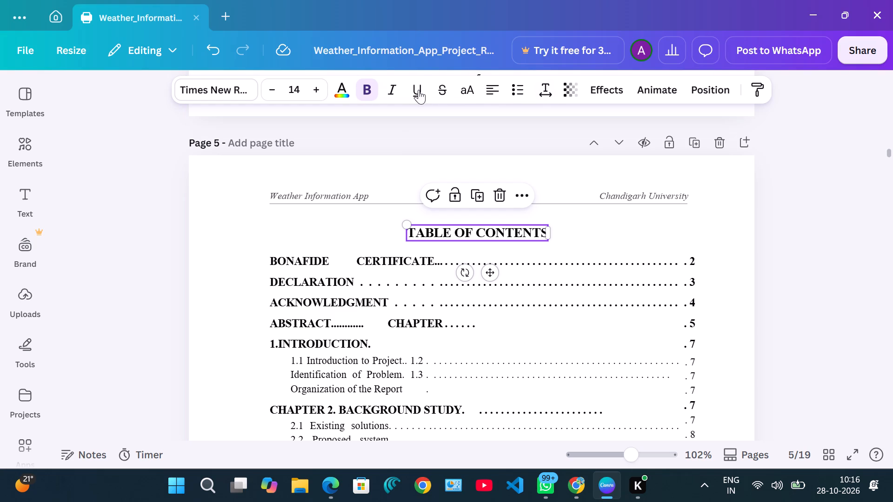
{"action": "left_click", "coordinate": [415, 92]}
{"action": "left_click", "coordinate": [779, 174]}
Review the Table of Contents, List of Figures and the following chapter pages as far as Fig. 3.1.
{"action": "scroll", "coordinate": [775, 181], "scroll_direction": "down", "scroll_amount": 4}
{"action": "scroll", "coordinate": [774, 184], "scroll_direction": "up", "scroll_amount": 3}
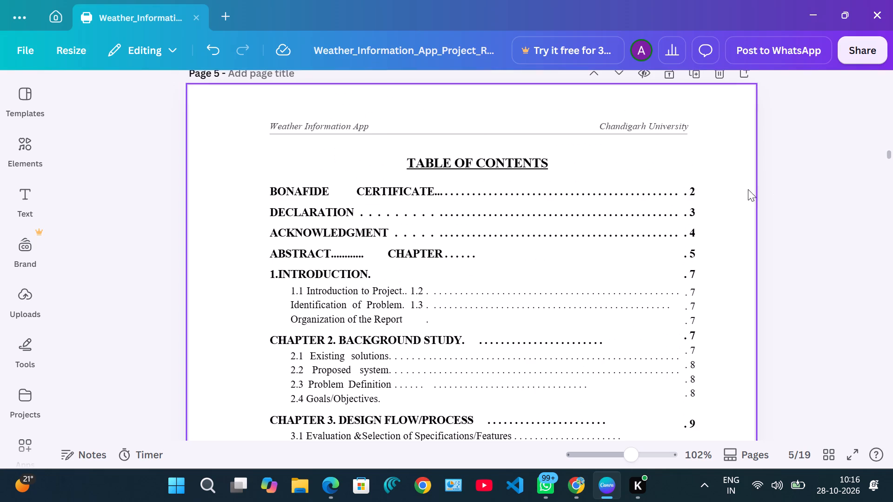
{"action": "scroll", "coordinate": [744, 191], "scroll_direction": "down", "scroll_amount": 5}
{"action": "scroll", "coordinate": [809, 203], "scroll_direction": "up", "scroll_amount": 2}
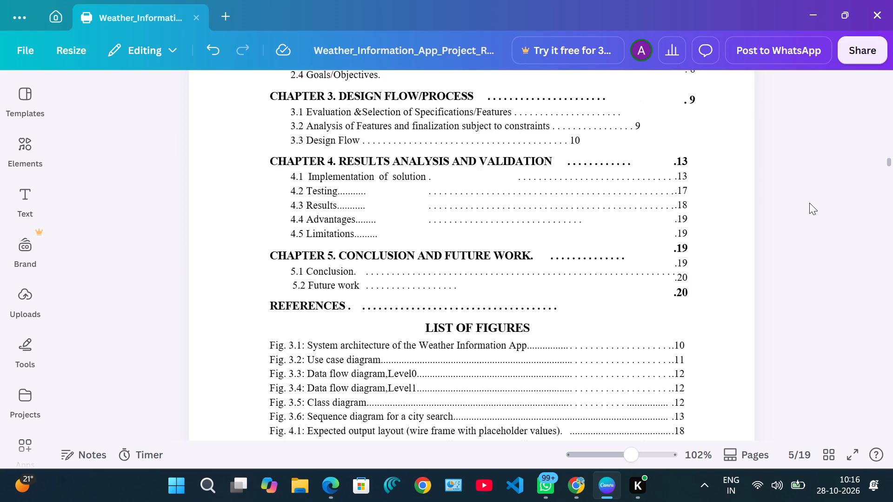
{"action": "scroll", "coordinate": [809, 203], "scroll_direction": "up", "scroll_amount": 2}
{"action": "scroll", "coordinate": [809, 203], "scroll_direction": "down", "scroll_amount": 6}
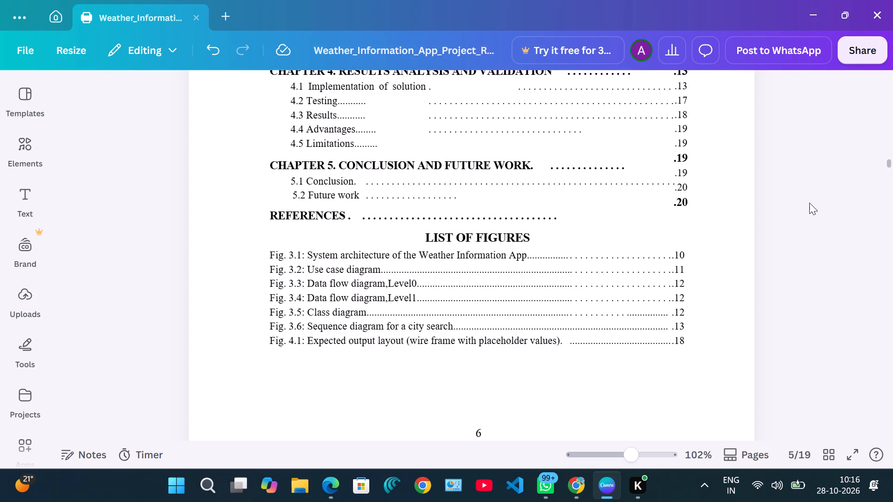
{"action": "scroll", "coordinate": [809, 203], "scroll_direction": "down", "scroll_amount": 8}
{"action": "scroll", "coordinate": [809, 203], "scroll_direction": "up", "scroll_amount": 3}
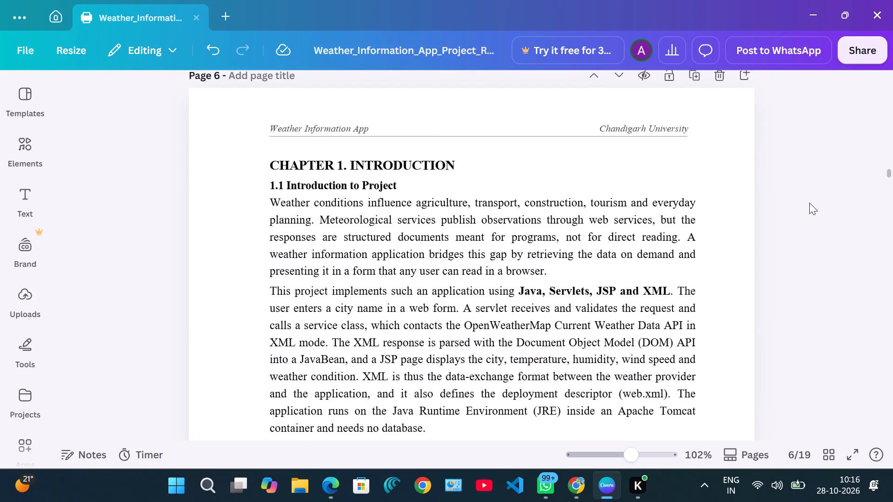
{"action": "scroll", "coordinate": [809, 203], "scroll_direction": "down", "scroll_amount": 14}
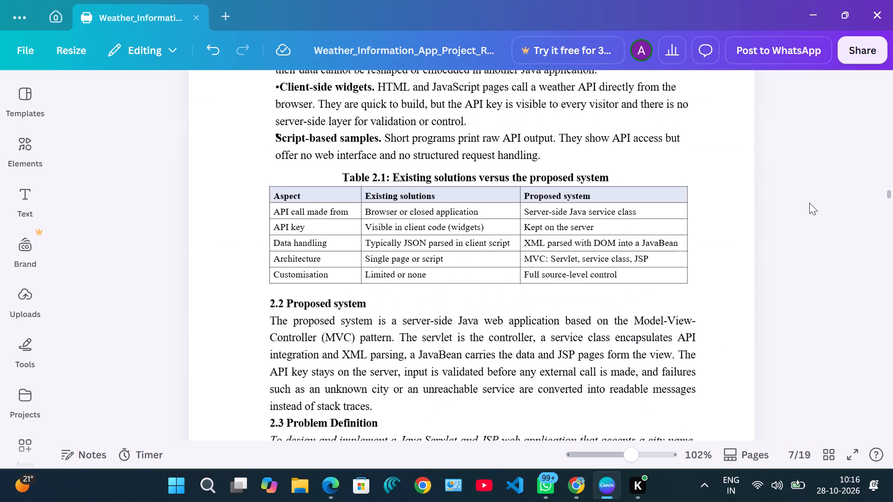
{"action": "scroll", "coordinate": [809, 203], "scroll_direction": "down", "scroll_amount": 10}
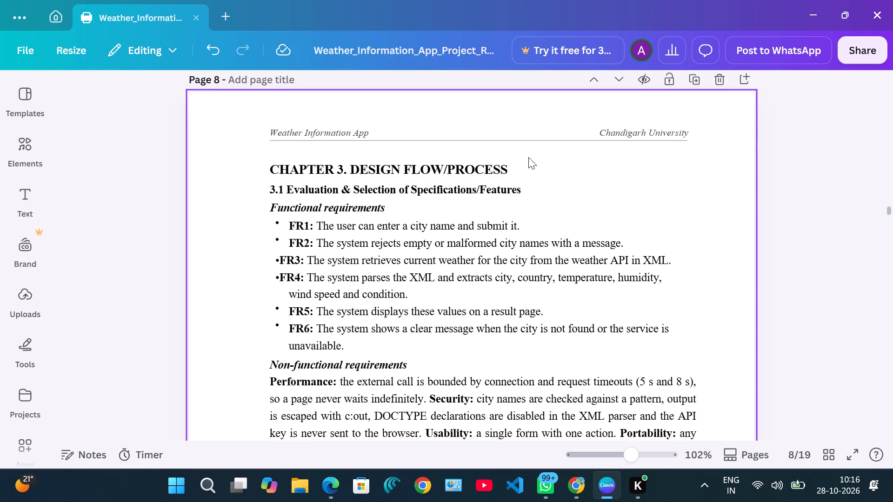
{"action": "scroll", "coordinate": [499, 165], "scroll_direction": "down", "scroll_amount": 6}
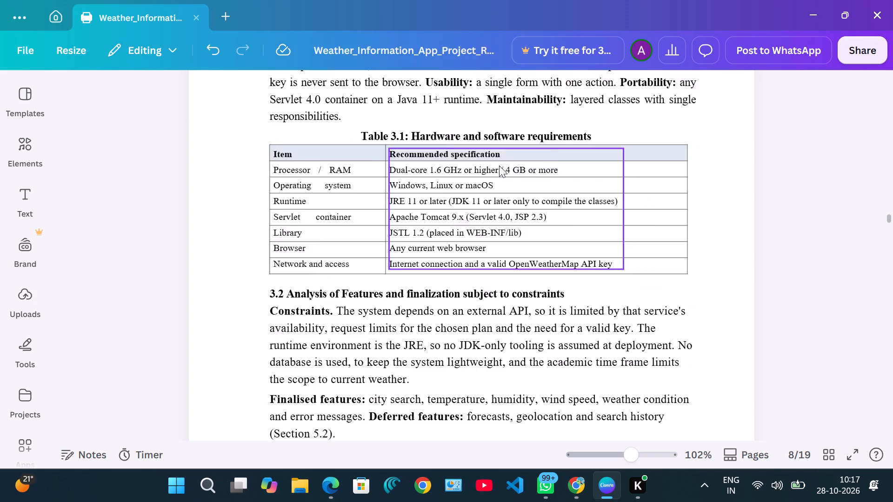
{"action": "scroll", "coordinate": [499, 165], "scroll_direction": "down", "scroll_amount": 9}
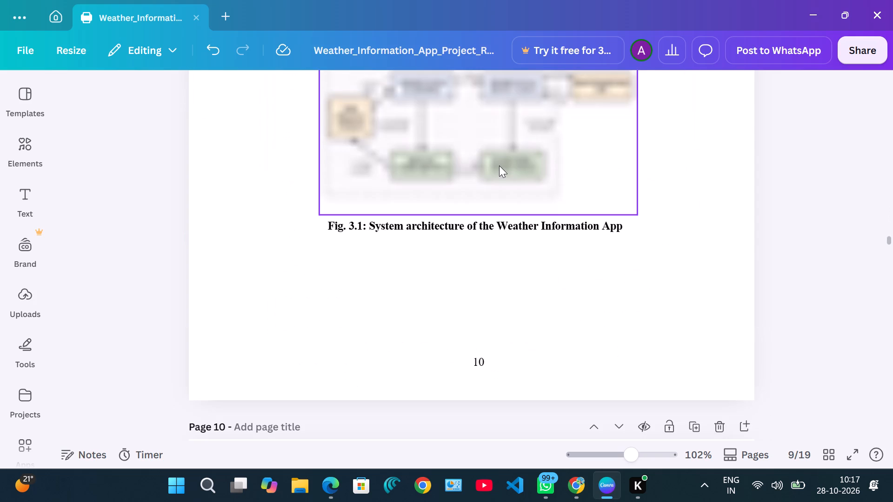
Examine the Fig. 3.1 system architecture image and the pages that follow, as far as the Fig. 3.2 use case diagram.
{"action": "scroll", "coordinate": [662, 219], "scroll_direction": "up", "scroll_amount": 2}
{"action": "left_click", "coordinate": [534, 262]}
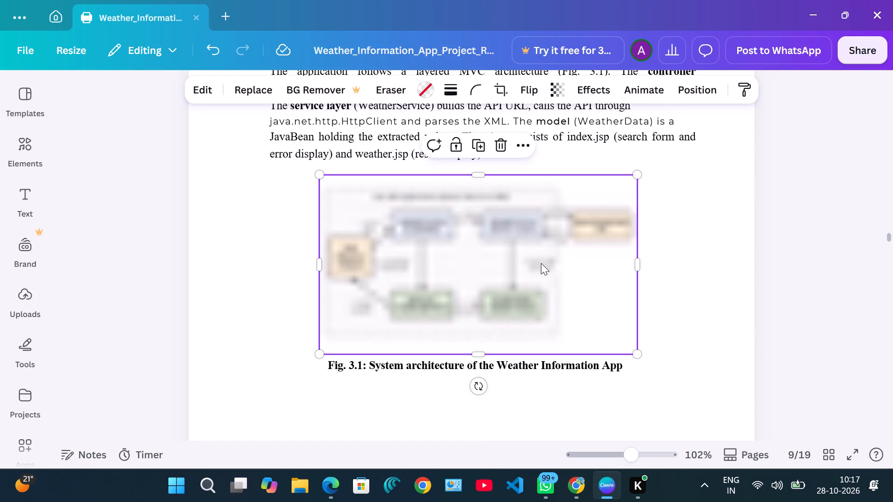
{"action": "left_click", "coordinate": [769, 238]}
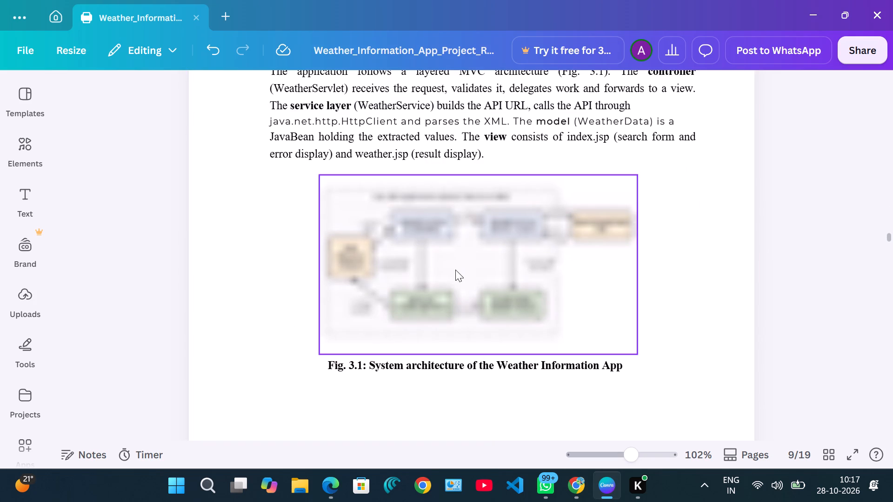
{"action": "left_click", "coordinate": [126, 244]}
{"action": "left_click", "coordinate": [430, 253]}
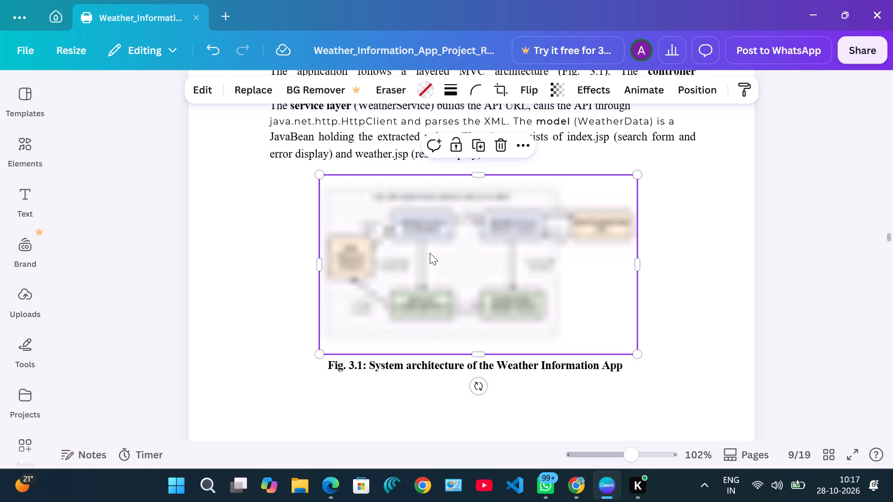
{"action": "left_click", "coordinate": [144, 233]}
{"action": "scroll", "coordinate": [145, 230], "scroll_direction": "down", "scroll_amount": 5}
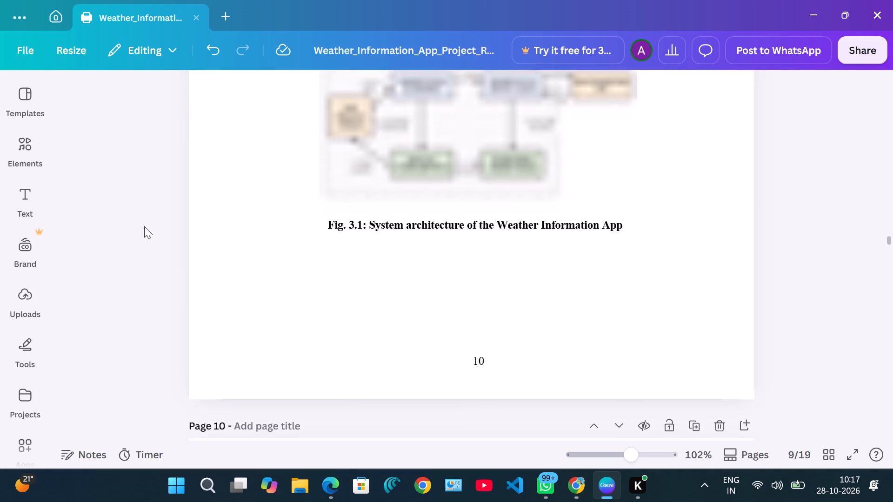
{"action": "scroll", "coordinate": [144, 226], "scroll_direction": "down", "scroll_amount": 10}
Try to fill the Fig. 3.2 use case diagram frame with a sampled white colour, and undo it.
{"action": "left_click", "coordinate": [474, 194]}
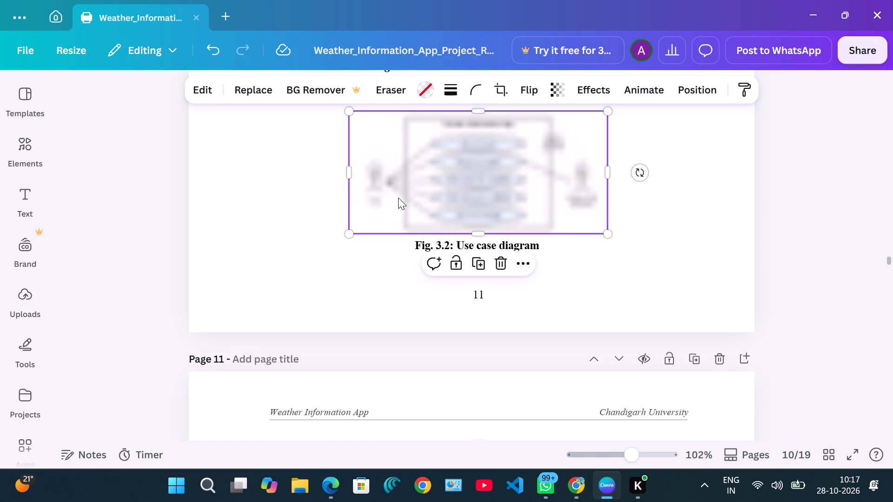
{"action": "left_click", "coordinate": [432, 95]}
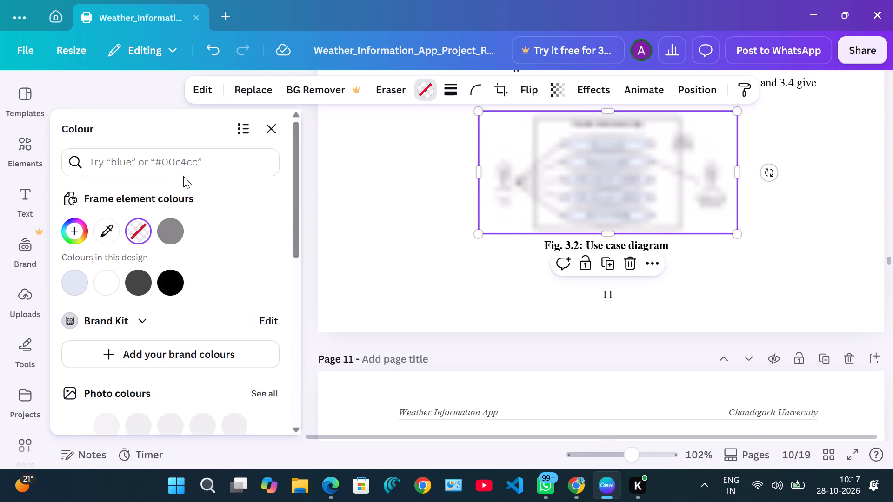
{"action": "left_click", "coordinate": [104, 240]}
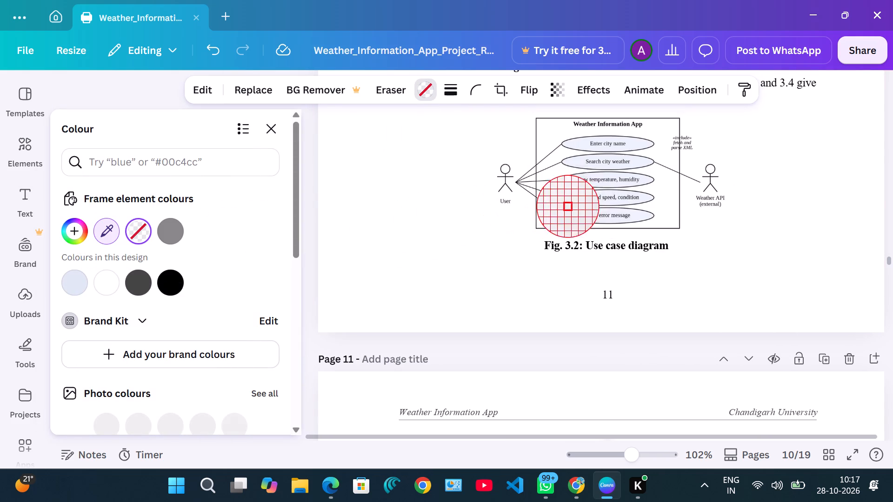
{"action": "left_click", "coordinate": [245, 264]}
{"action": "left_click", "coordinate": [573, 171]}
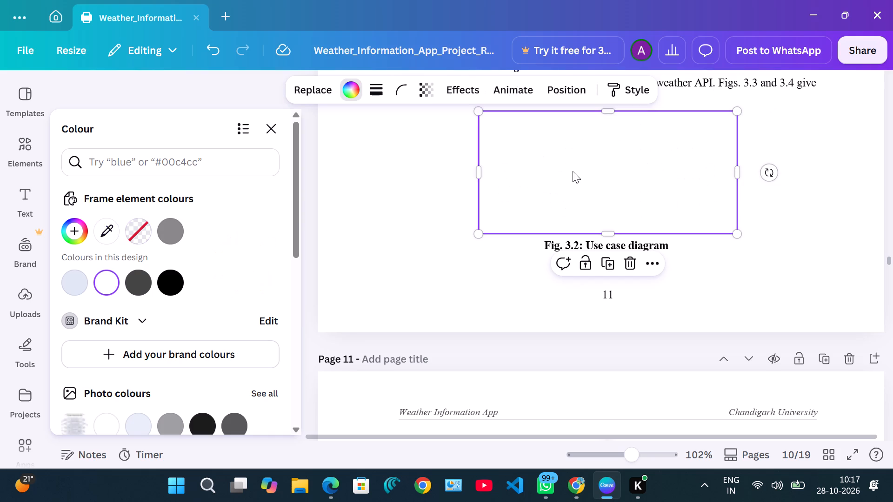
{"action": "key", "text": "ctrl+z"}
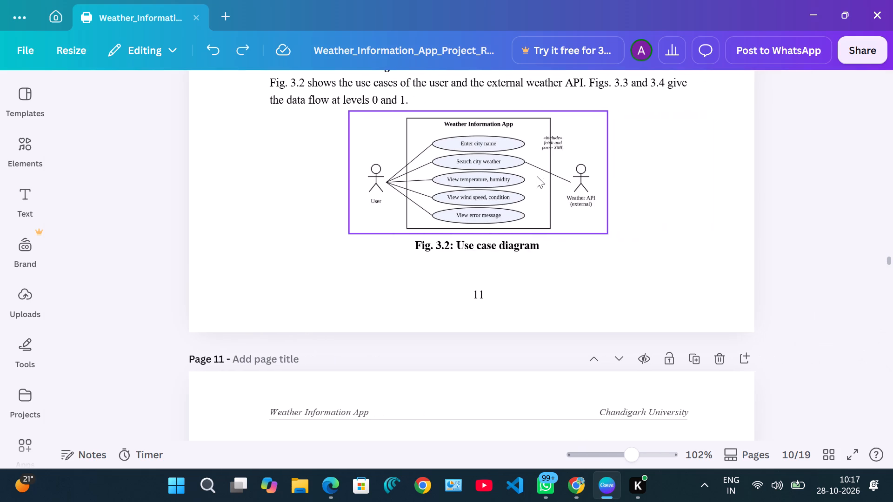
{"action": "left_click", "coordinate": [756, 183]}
Reposition the GET and ?q= request lines of Listing 3.1 beneath its title and shift the <current> block slightly down to separate the overlapping text.
{"action": "scroll", "coordinate": [780, 198], "scroll_direction": "up", "scroll_amount": 8}
{"action": "scroll", "coordinate": [761, 209], "scroll_direction": "down", "scroll_amount": 4}
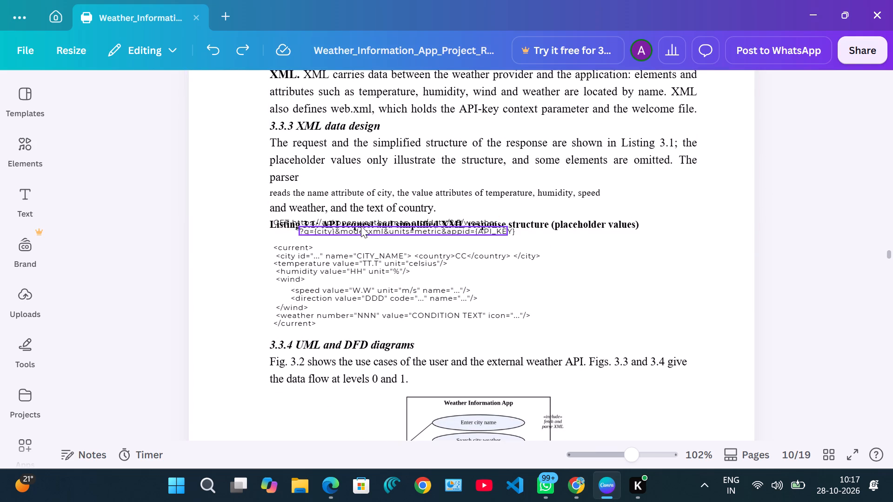
{"action": "left_click_drag", "start_coordinate": [361, 229], "coordinate": [341, 237]}
{"action": "left_click_drag", "start_coordinate": [352, 222], "coordinate": [356, 233]}
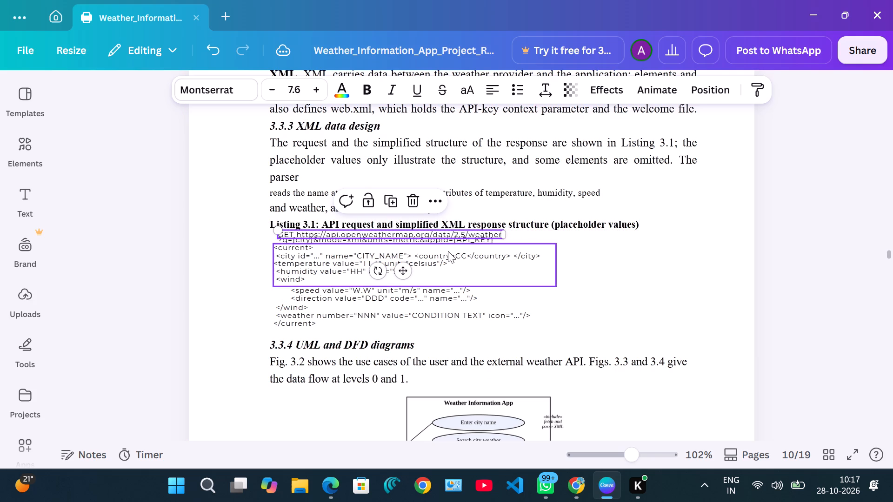
{"action": "left_click_drag", "start_coordinate": [542, 272], "coordinate": [545, 277]}
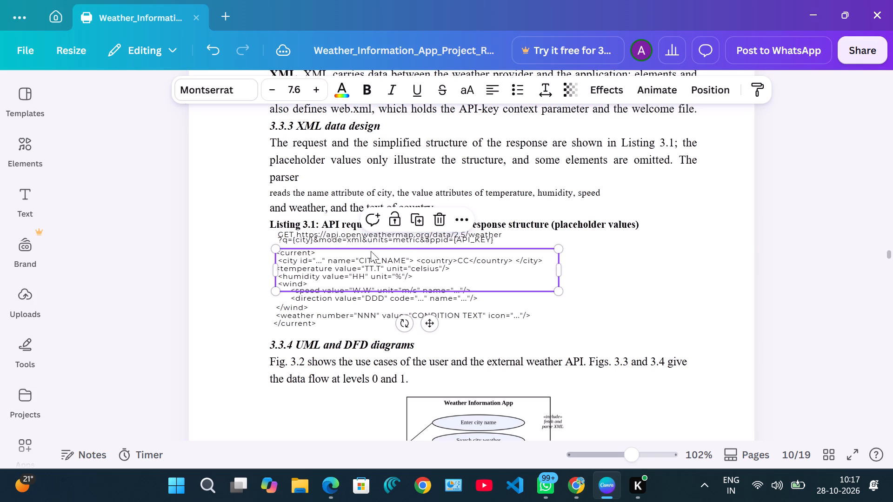
{"action": "left_click_drag", "start_coordinate": [360, 239], "coordinate": [360, 245]}
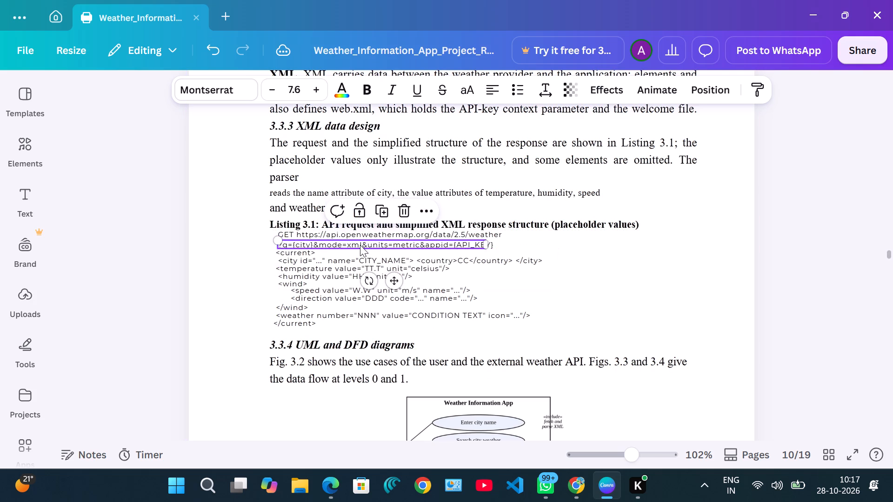
{"action": "left_click", "coordinate": [122, 267]}
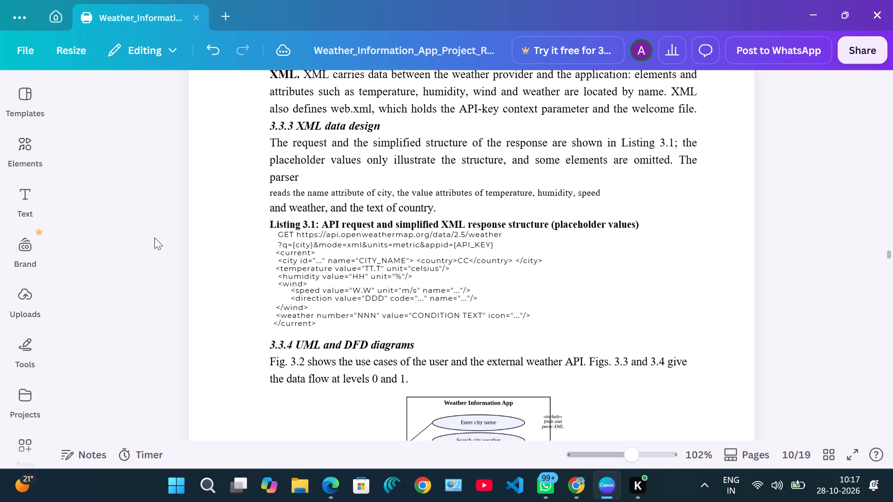
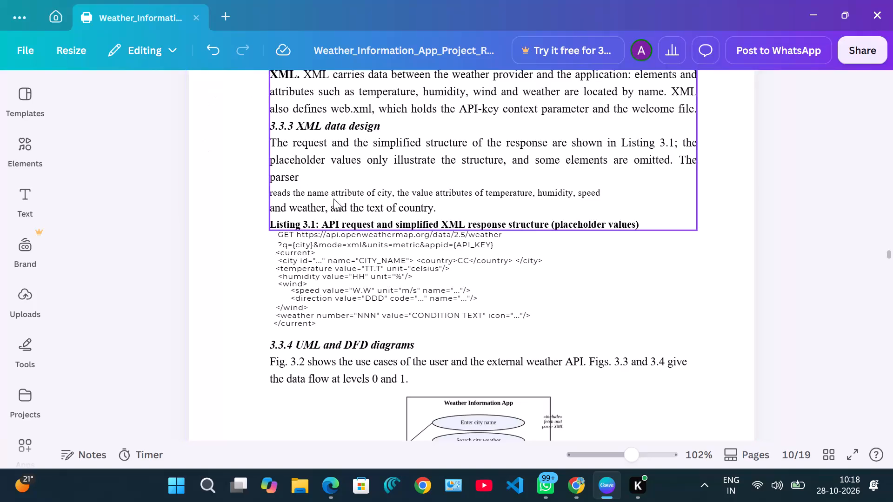
Check the report pages from the Fig. 3.1 system architecture image through the Fig. 3.6 sequence diagram.
{"action": "scroll", "coordinate": [506, 218], "scroll_direction": "up", "scroll_amount": 4}
{"action": "scroll", "coordinate": [467, 204], "scroll_direction": "down", "scroll_amount": 3}
{"action": "scroll", "coordinate": [465, 204], "scroll_direction": "up", "scroll_amount": 2}
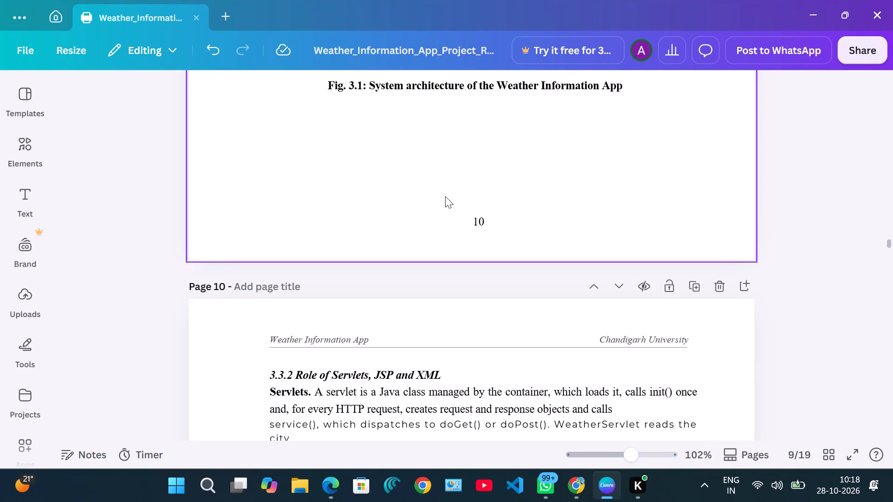
{"action": "scroll", "coordinate": [715, 233], "scroll_direction": "up", "scroll_amount": 2}
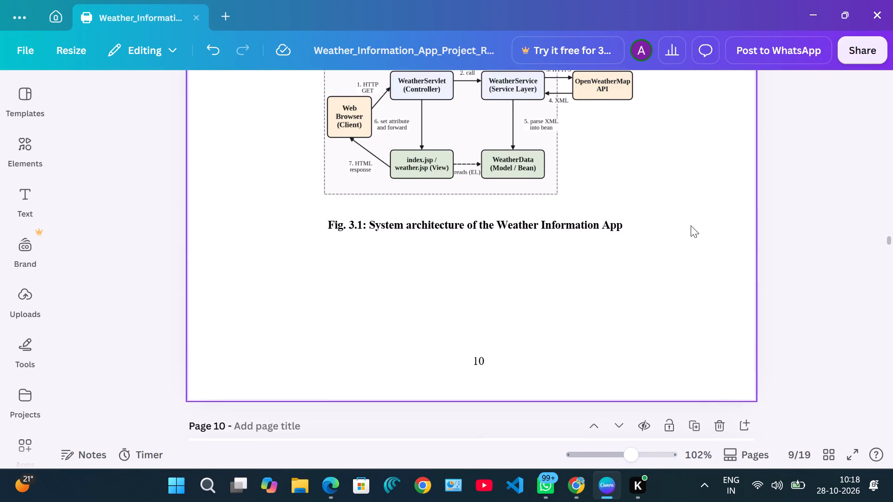
{"action": "scroll", "coordinate": [609, 218], "scroll_direction": "up", "scroll_amount": 5}
{"action": "scroll", "coordinate": [616, 198], "scroll_direction": "down", "scroll_amount": 4}
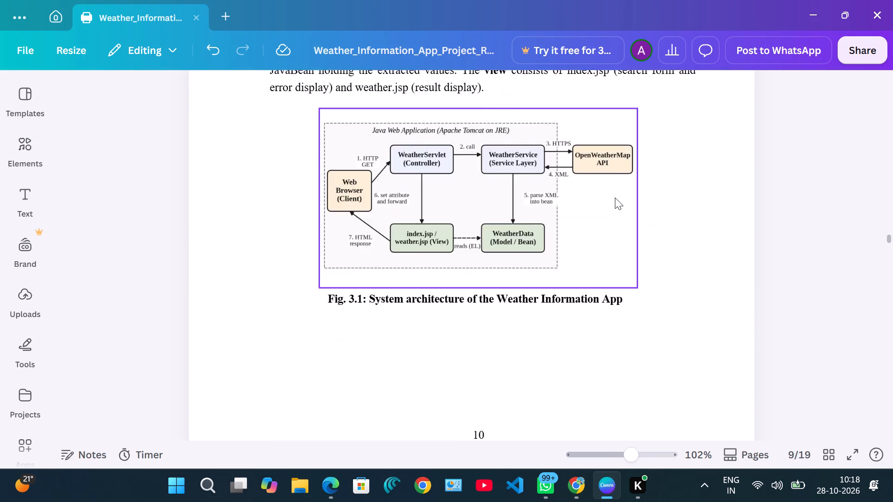
{"action": "scroll", "coordinate": [615, 198], "scroll_direction": "down", "scroll_amount": 16}
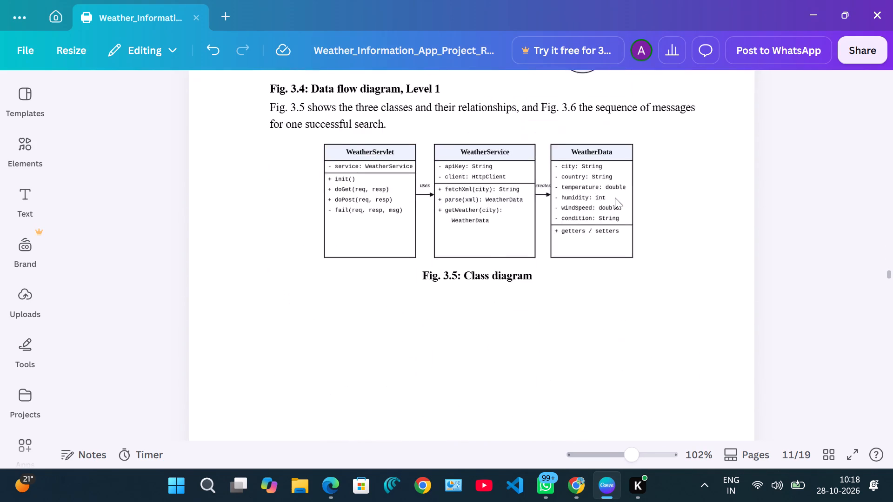
{"action": "scroll", "coordinate": [615, 198], "scroll_direction": "down", "scroll_amount": 6}
{"action": "scroll", "coordinate": [615, 198], "scroll_direction": "up", "scroll_amount": 2}
{"action": "scroll", "coordinate": [615, 198], "scroll_direction": "down", "scroll_amount": 3}
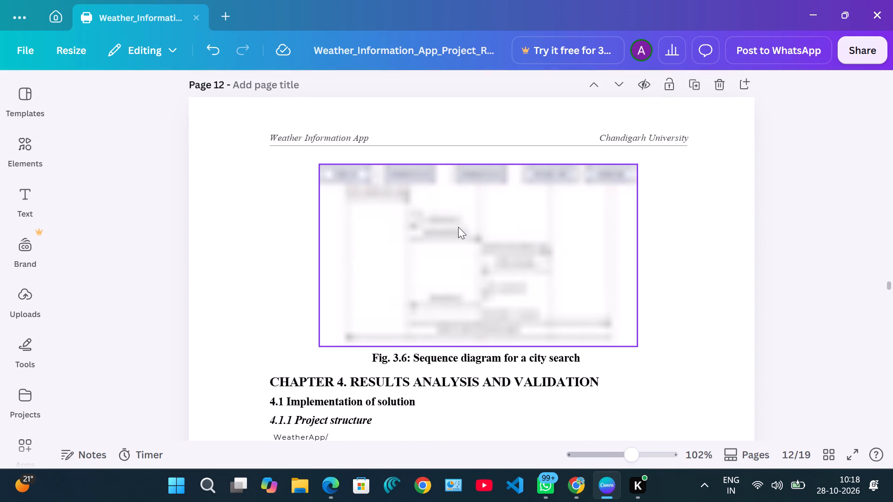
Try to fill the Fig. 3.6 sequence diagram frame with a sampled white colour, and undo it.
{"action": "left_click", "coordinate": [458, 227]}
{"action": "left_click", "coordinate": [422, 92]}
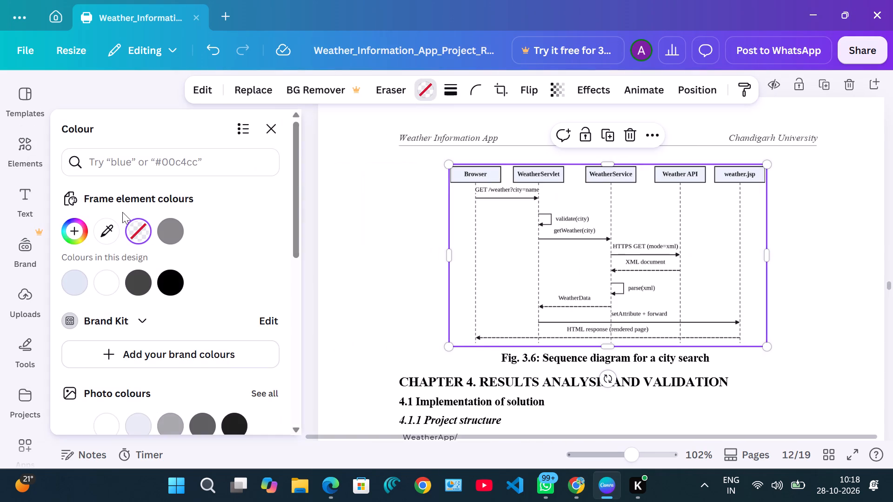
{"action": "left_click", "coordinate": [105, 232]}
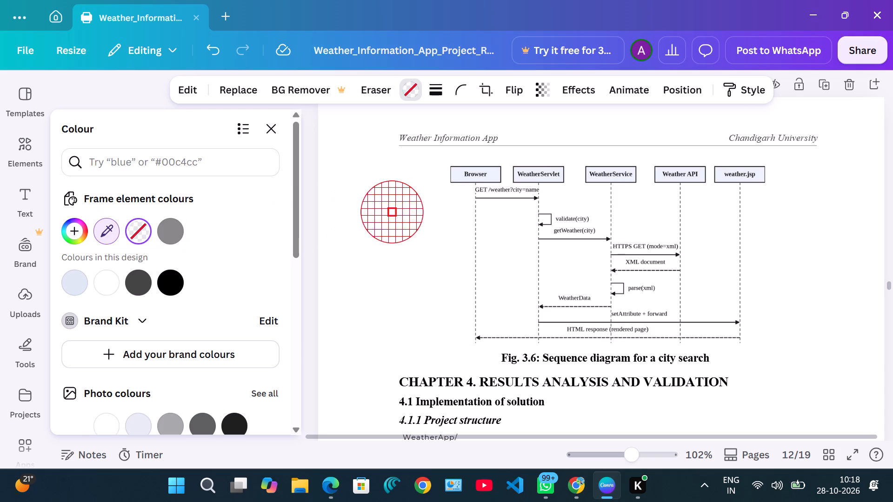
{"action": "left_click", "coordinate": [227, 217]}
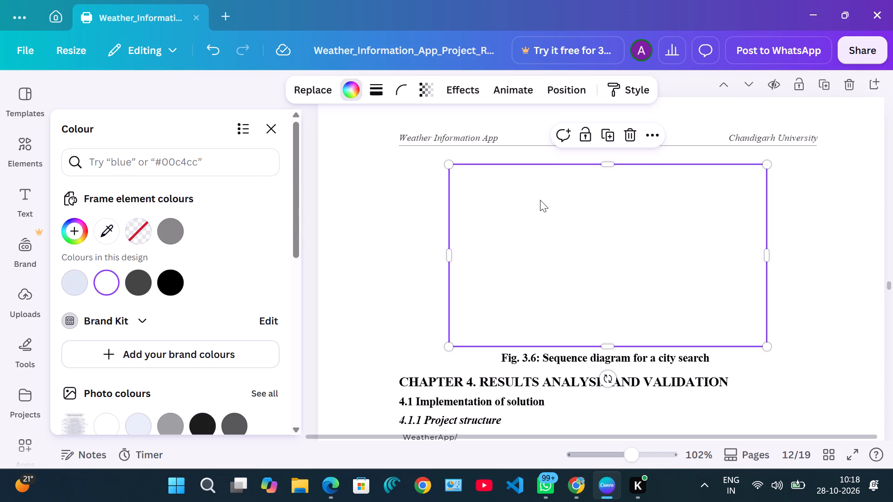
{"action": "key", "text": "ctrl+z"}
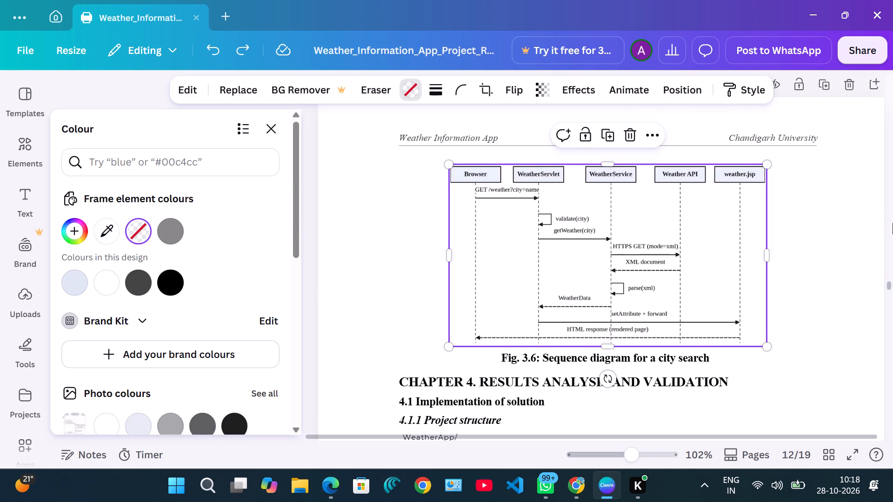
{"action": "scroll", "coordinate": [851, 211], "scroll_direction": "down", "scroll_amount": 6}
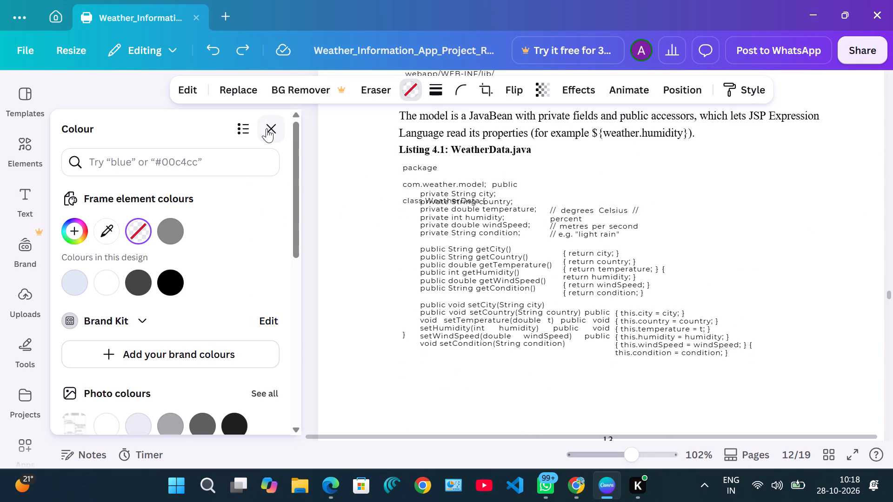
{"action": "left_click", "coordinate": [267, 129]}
Shift the Listing 4.1 code block of fields, getters and setters slightly down, clear of the "class WeatherData {" line.
{"action": "scroll", "coordinate": [560, 214], "scroll_direction": "down", "scroll_amount": 4}
{"action": "scroll", "coordinate": [563, 216], "scroll_direction": "up", "scroll_amount": 3}
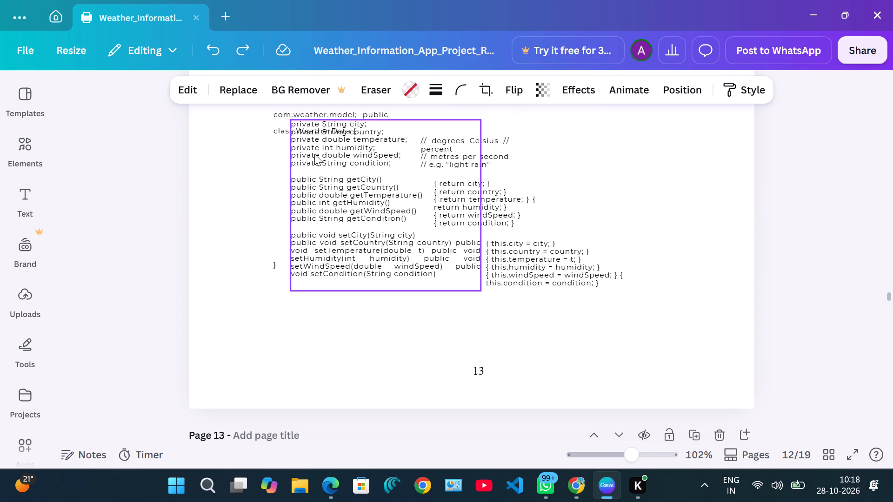
{"action": "left_click_drag", "start_coordinate": [371, 178], "coordinate": [371, 184]}
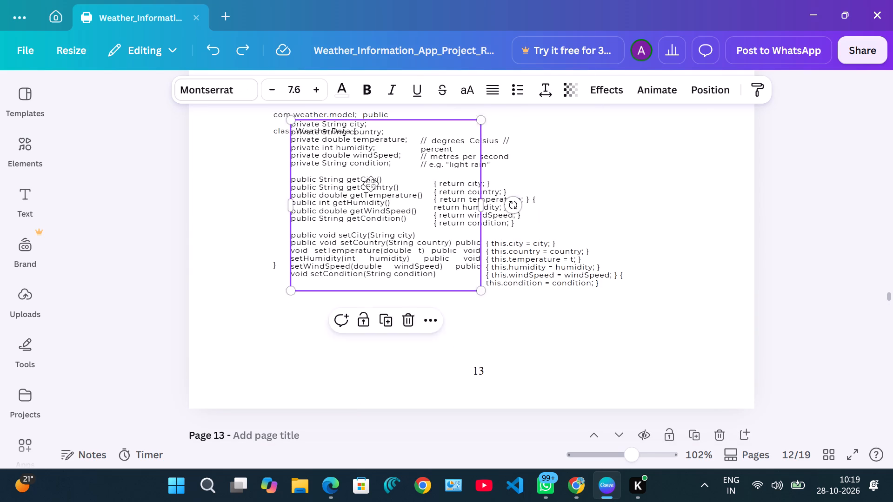
{"action": "left_click_drag", "start_coordinate": [371, 184], "coordinate": [368, 189]}
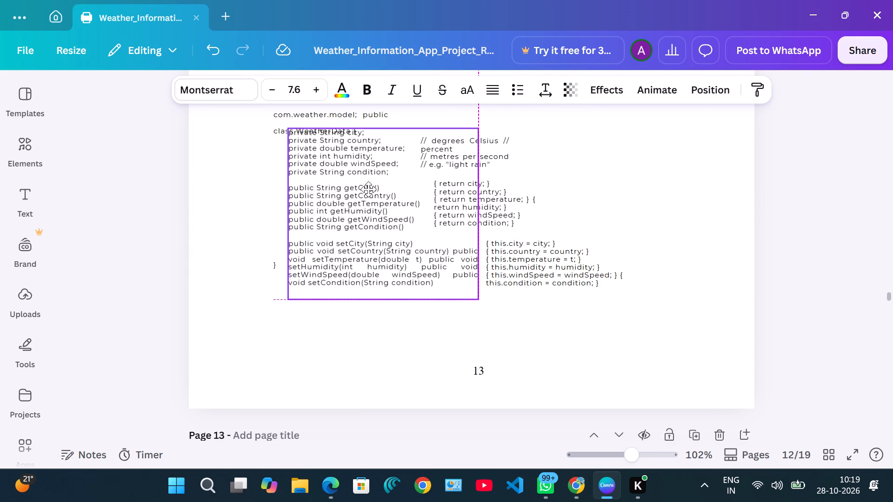
{"action": "left_click_drag", "start_coordinate": [368, 189], "coordinate": [368, 189]}
{"action": "left_click", "coordinate": [560, 343]}
{"action": "scroll", "coordinate": [560, 335], "scroll_direction": "down", "scroll_amount": 3}
{"action": "scroll", "coordinate": [555, 330], "scroll_direction": "up", "scroll_amount": 4}
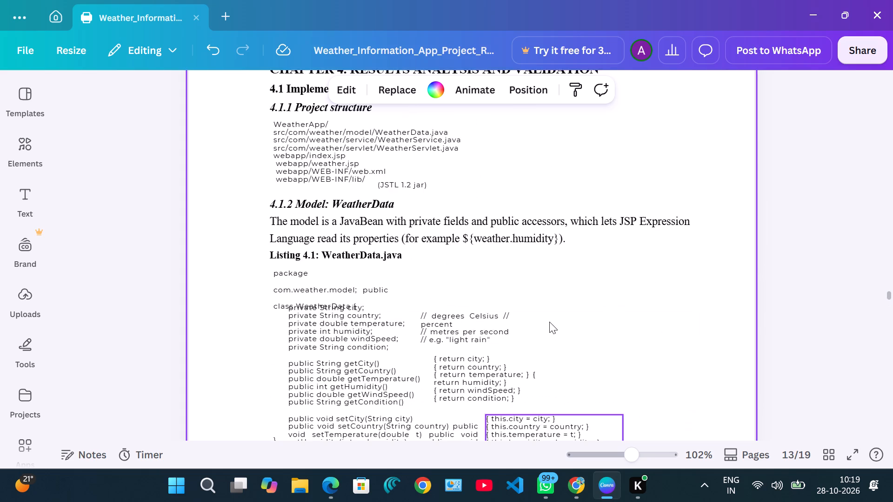
{"action": "scroll", "coordinate": [300, 335], "scroll_direction": "down", "scroll_amount": 2}
{"action": "left_click_drag", "start_coordinate": [327, 216], "coordinate": [328, 218]}
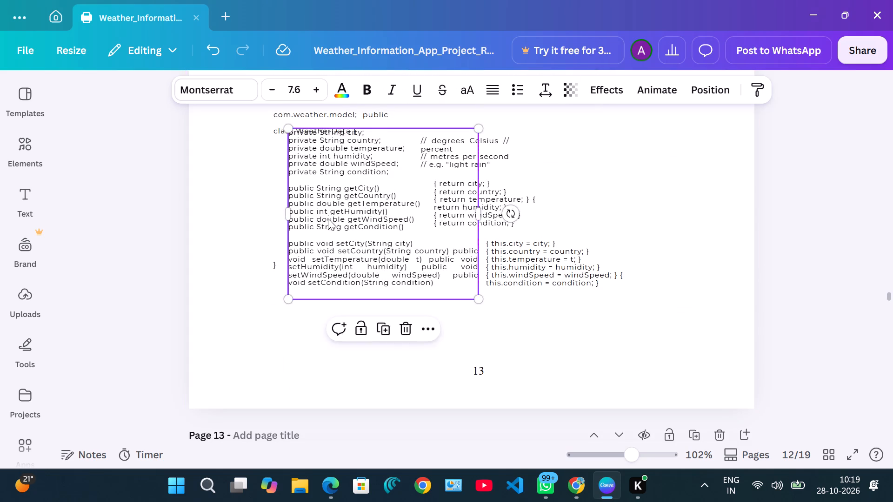
{"action": "left_click_drag", "start_coordinate": [328, 218], "coordinate": [328, 225]}
{"action": "left_click", "coordinate": [236, 222]}
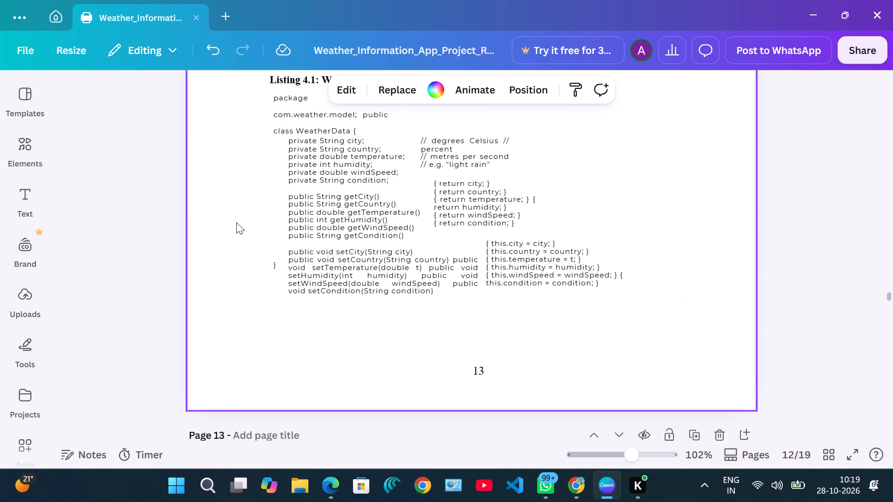
Review the remaining pages from Listing 4.2 through the test case and mapping tables to the end of the report.
{"action": "scroll", "coordinate": [236, 222], "scroll_direction": "down", "scroll_amount": 10}
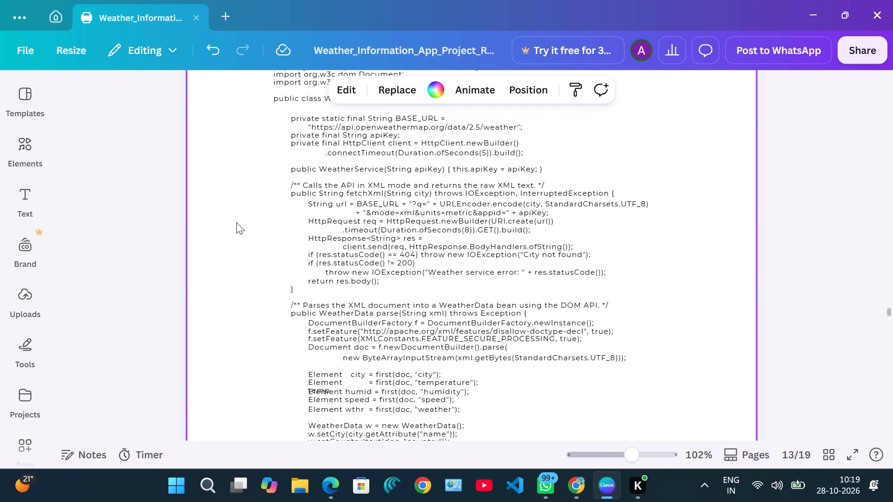
{"action": "scroll", "coordinate": [236, 222], "scroll_direction": "down", "scroll_amount": 10}
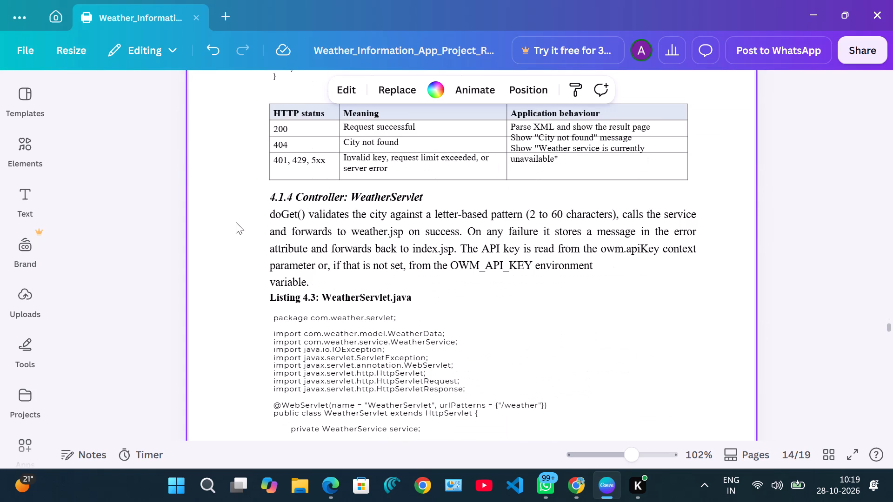
{"action": "scroll", "coordinate": [236, 222], "scroll_direction": "down", "scroll_amount": 14}
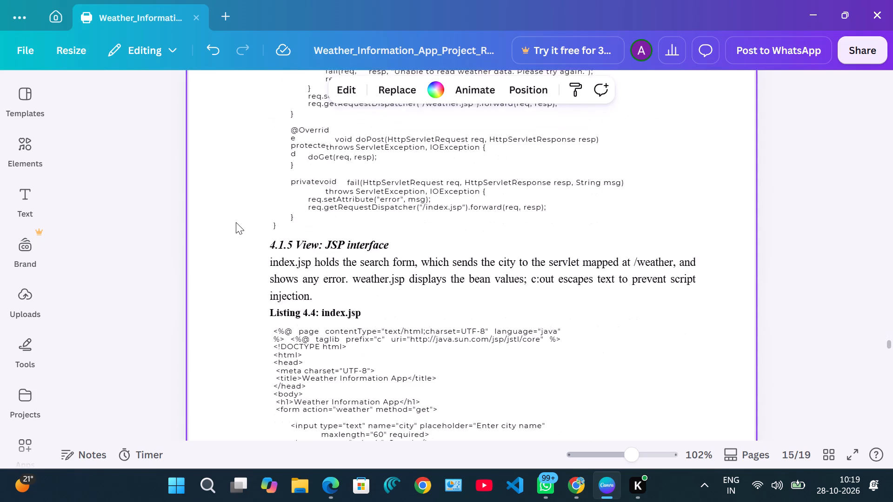
{"action": "scroll", "coordinate": [236, 222], "scroll_direction": "down", "scroll_amount": 14}
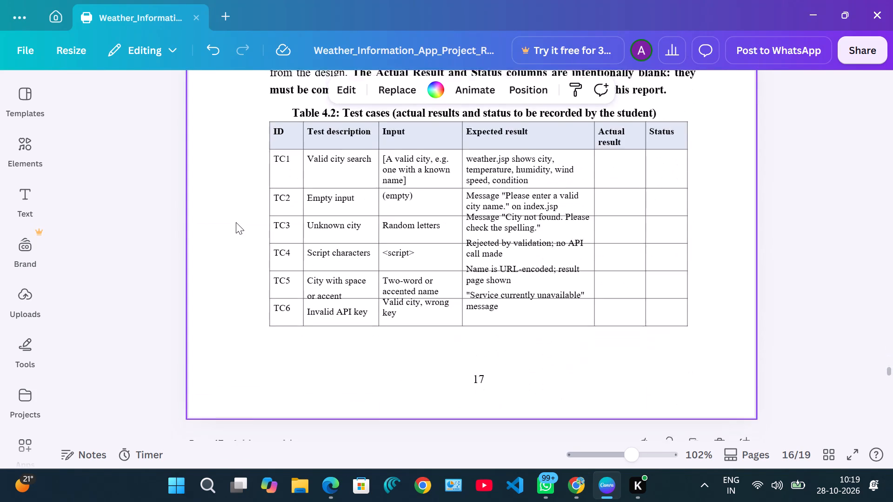
{"action": "scroll", "coordinate": [236, 222], "scroll_direction": "down", "scroll_amount": 17}
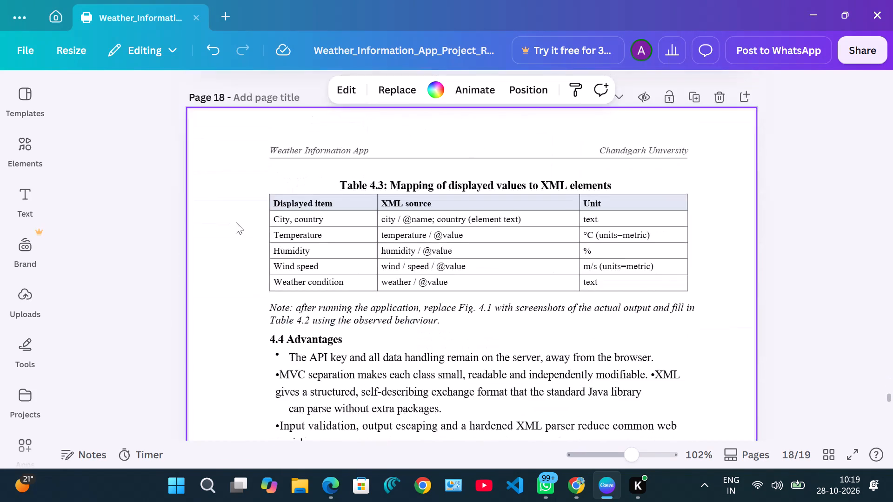
{"action": "scroll", "coordinate": [236, 222], "scroll_direction": "down", "scroll_amount": 19}
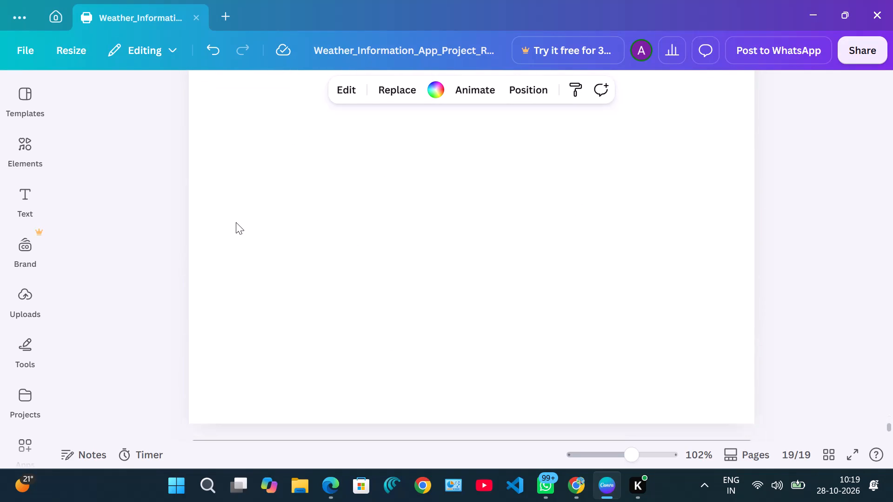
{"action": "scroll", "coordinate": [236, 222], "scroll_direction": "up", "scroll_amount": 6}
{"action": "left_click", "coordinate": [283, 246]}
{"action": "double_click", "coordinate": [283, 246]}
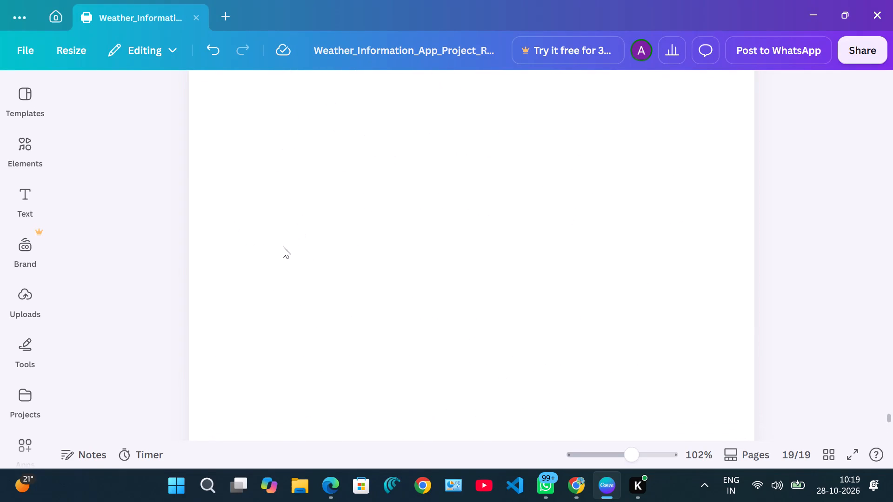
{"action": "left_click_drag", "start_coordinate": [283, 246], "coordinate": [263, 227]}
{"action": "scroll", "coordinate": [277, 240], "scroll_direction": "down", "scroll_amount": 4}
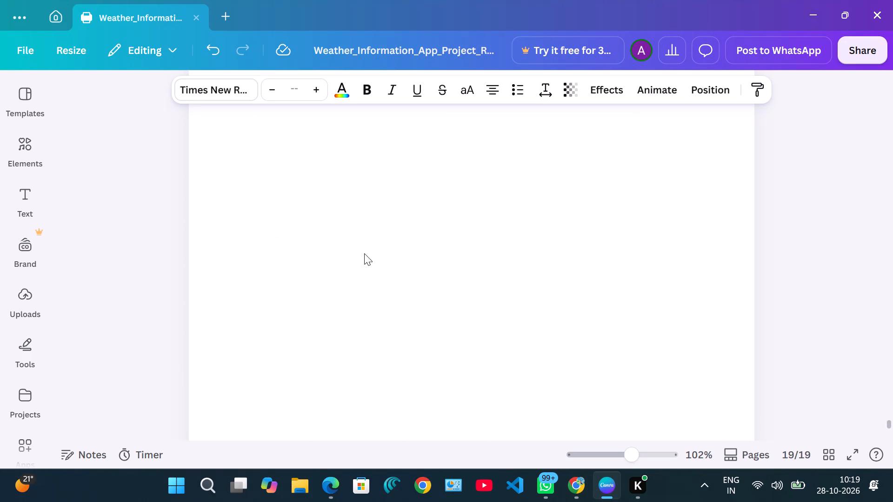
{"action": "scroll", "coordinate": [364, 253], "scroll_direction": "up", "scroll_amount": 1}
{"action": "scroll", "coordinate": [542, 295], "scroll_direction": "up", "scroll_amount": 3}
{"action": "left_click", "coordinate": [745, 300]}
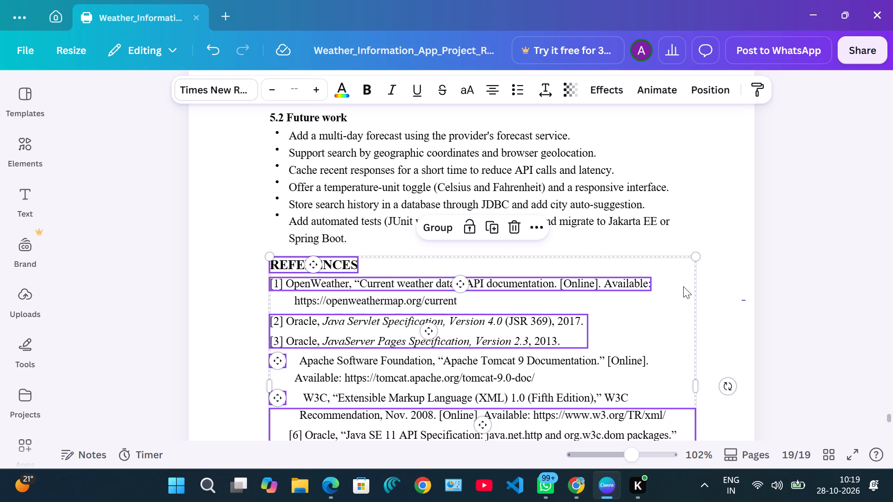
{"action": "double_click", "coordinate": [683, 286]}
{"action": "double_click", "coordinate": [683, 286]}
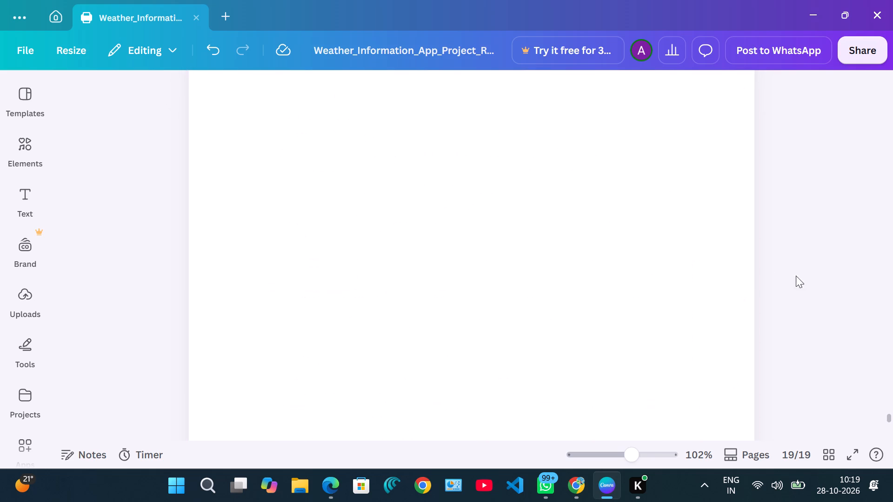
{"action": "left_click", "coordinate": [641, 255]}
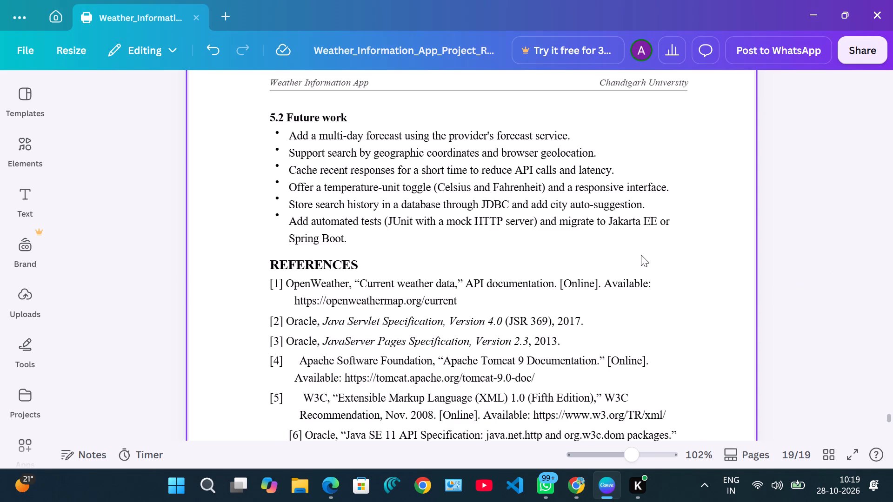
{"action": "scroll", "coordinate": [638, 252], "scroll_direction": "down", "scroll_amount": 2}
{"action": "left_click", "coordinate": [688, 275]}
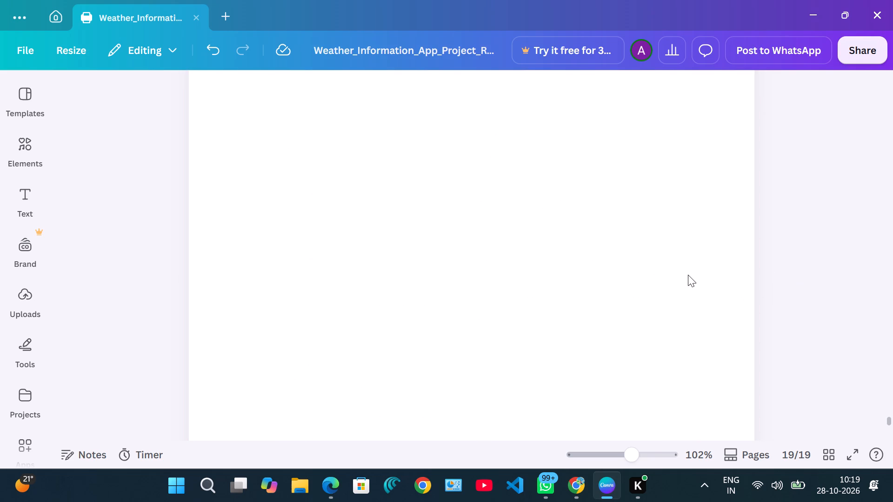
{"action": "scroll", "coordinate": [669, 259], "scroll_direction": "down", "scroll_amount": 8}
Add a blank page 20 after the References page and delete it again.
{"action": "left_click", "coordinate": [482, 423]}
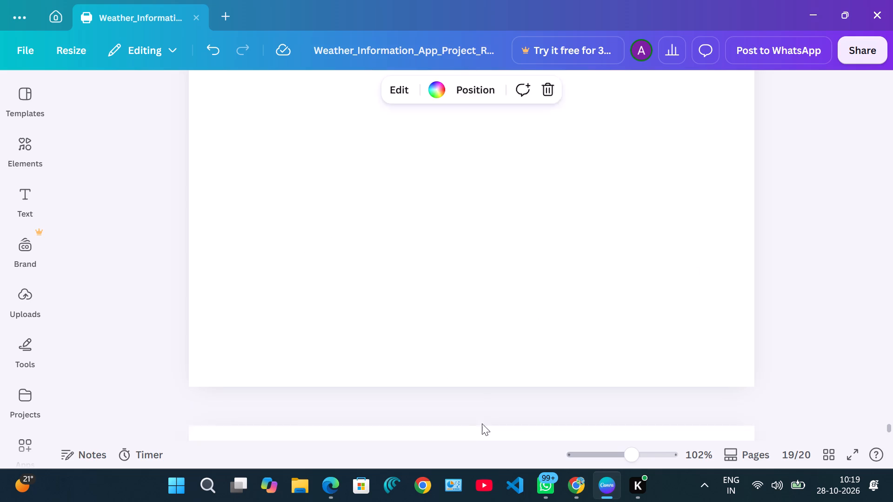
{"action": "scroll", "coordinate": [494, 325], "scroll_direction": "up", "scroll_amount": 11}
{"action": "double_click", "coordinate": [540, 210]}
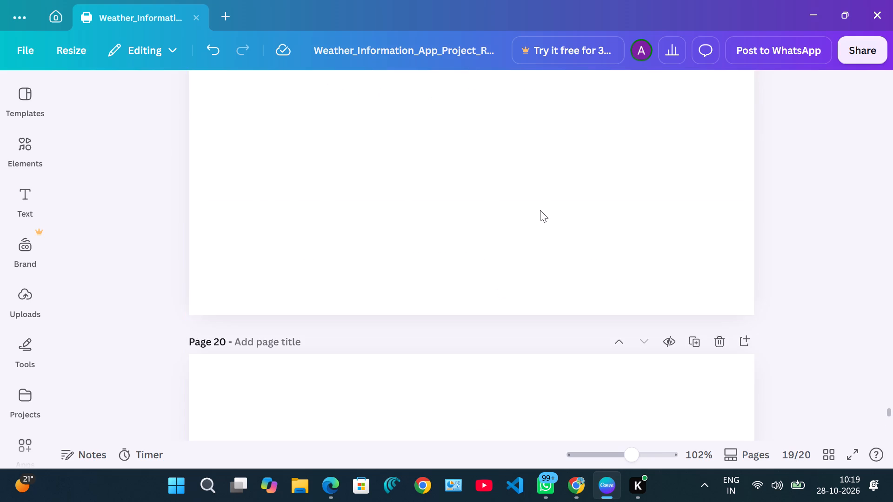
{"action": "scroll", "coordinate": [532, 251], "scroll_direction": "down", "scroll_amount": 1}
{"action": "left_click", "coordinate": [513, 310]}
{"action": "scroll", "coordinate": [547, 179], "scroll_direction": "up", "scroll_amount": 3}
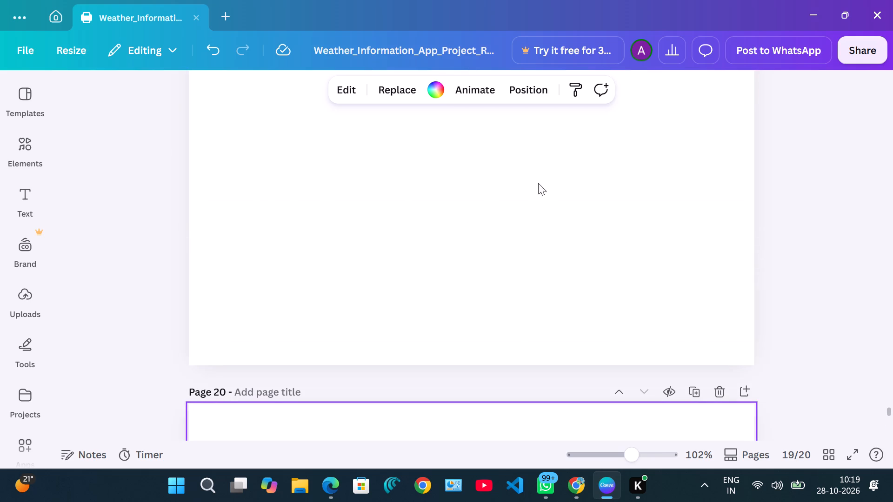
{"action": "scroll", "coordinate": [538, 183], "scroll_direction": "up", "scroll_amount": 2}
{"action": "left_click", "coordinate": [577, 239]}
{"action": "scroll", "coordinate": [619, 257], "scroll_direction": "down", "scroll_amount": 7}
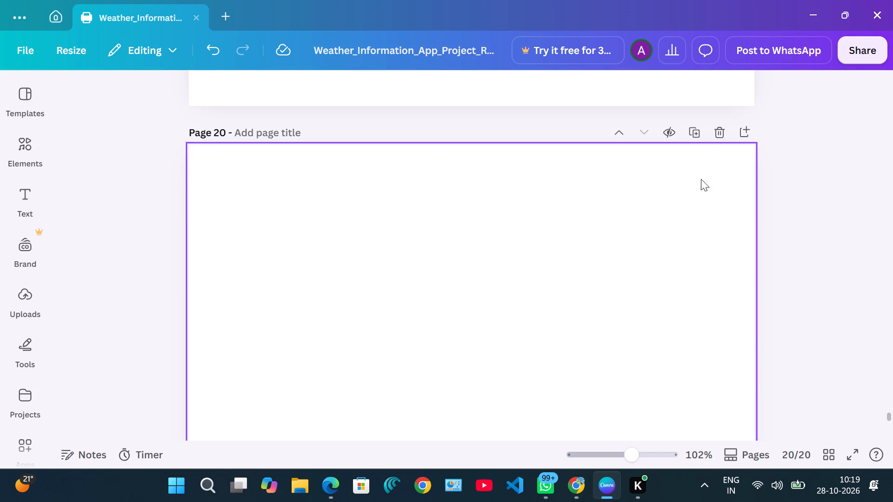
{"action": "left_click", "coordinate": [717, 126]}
Review the pages backwards from the Chapter 5 conclusion through the test case tables and code listings to section 4.1.4.
{"action": "scroll", "coordinate": [509, 292], "scroll_direction": "up", "scroll_amount": 11}
{"action": "scroll", "coordinate": [497, 264], "scroll_direction": "down", "scroll_amount": 3}
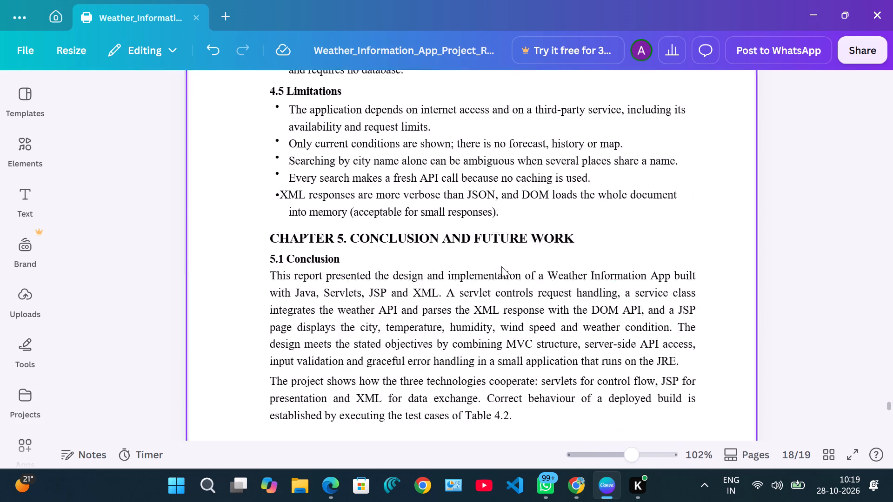
{"action": "scroll", "coordinate": [501, 266], "scroll_direction": "down", "scroll_amount": 1}
{"action": "scroll", "coordinate": [516, 261], "scroll_direction": "up", "scroll_amount": 2}
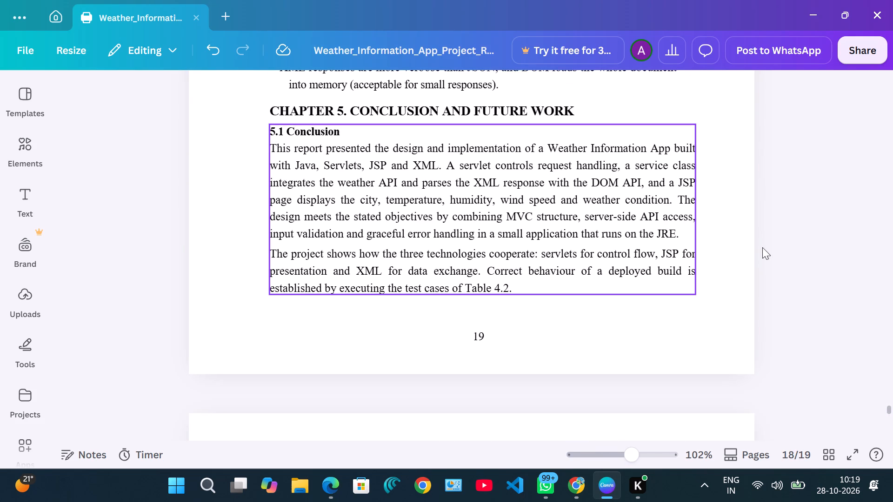
{"action": "scroll", "coordinate": [799, 229], "scroll_direction": "up", "scroll_amount": 11}
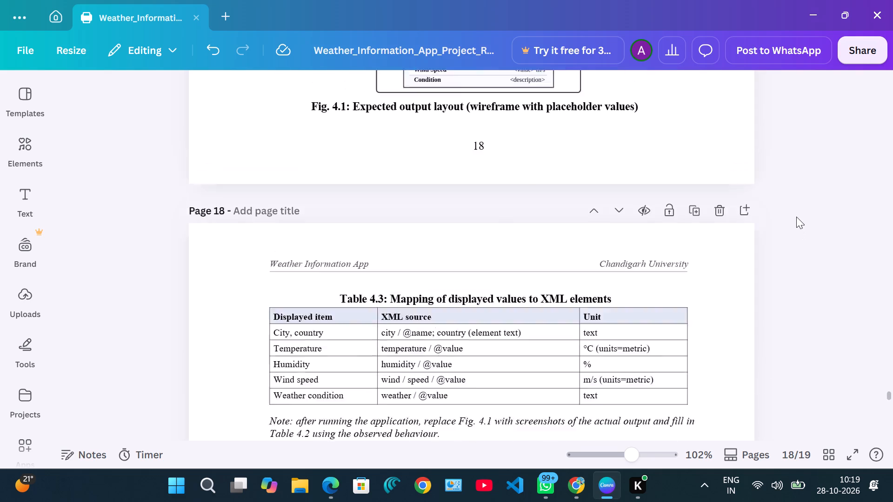
{"action": "scroll", "coordinate": [796, 217], "scroll_direction": "up", "scroll_amount": 13}
{"action": "scroll", "coordinate": [786, 228], "scroll_direction": "down", "scroll_amount": 3}
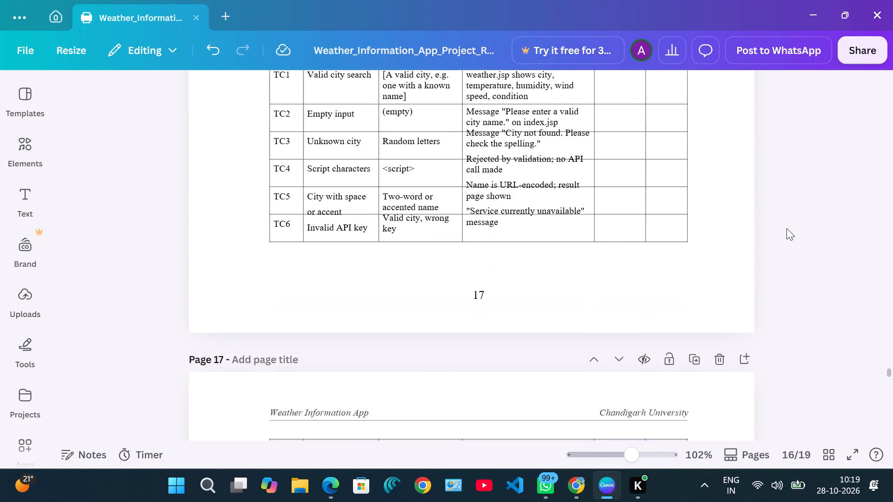
{"action": "scroll", "coordinate": [786, 228], "scroll_direction": "down", "scroll_amount": 1}
{"action": "scroll", "coordinate": [786, 236], "scroll_direction": "up", "scroll_amount": 6}
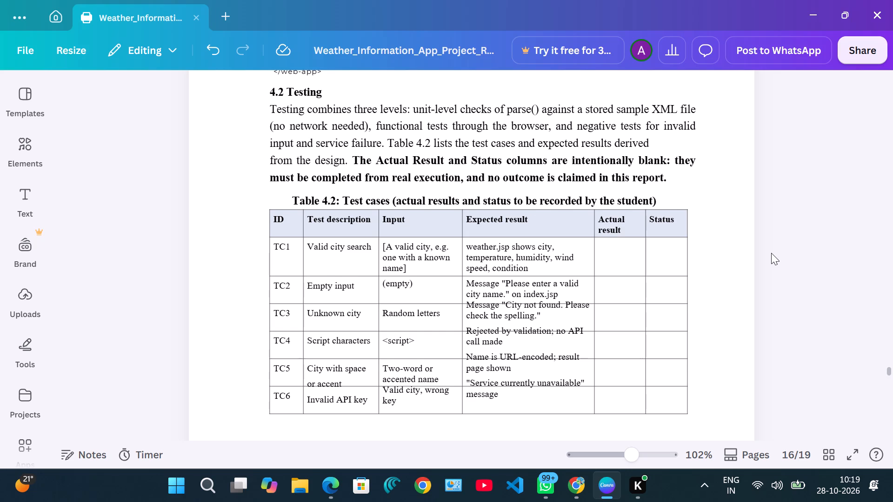
{"action": "scroll", "coordinate": [771, 253], "scroll_direction": "up", "scroll_amount": 8}
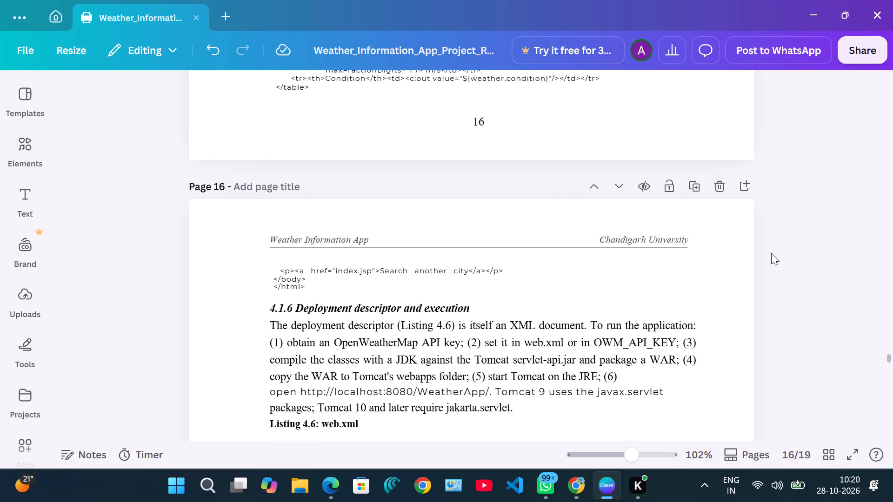
{"action": "scroll", "coordinate": [771, 253], "scroll_direction": "up", "scroll_amount": 18}
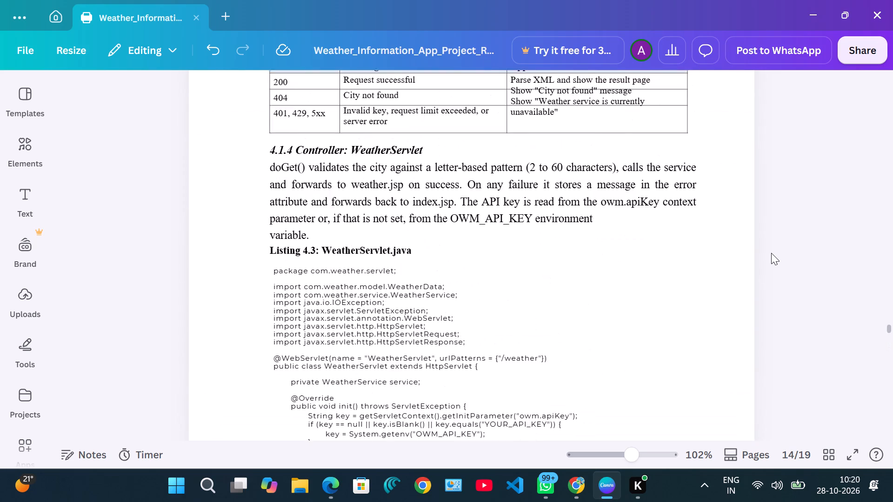
Shift the "Application behaviour" column text in Table 4.1 slightly down and towards the column's edge, keeping its heading inside the header row.
{"action": "scroll", "coordinate": [771, 253], "scroll_direction": "up", "scroll_amount": 3}
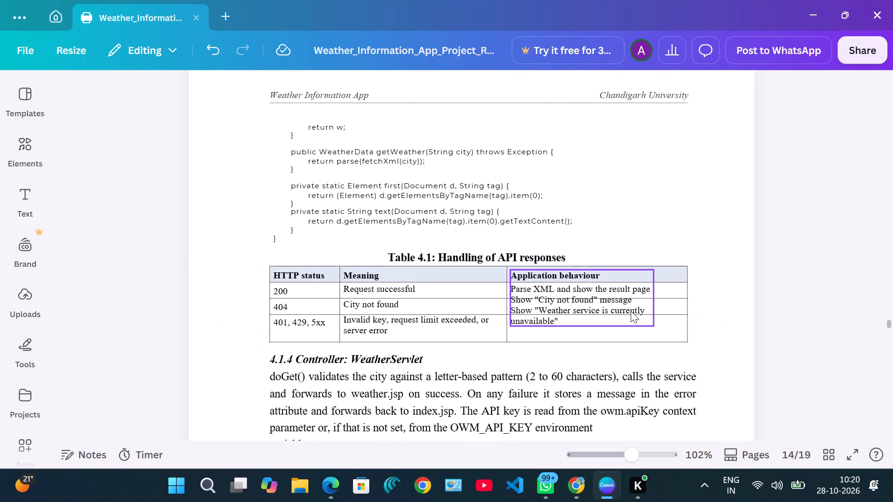
{"action": "left_click_drag", "start_coordinate": [631, 311], "coordinate": [633, 312]}
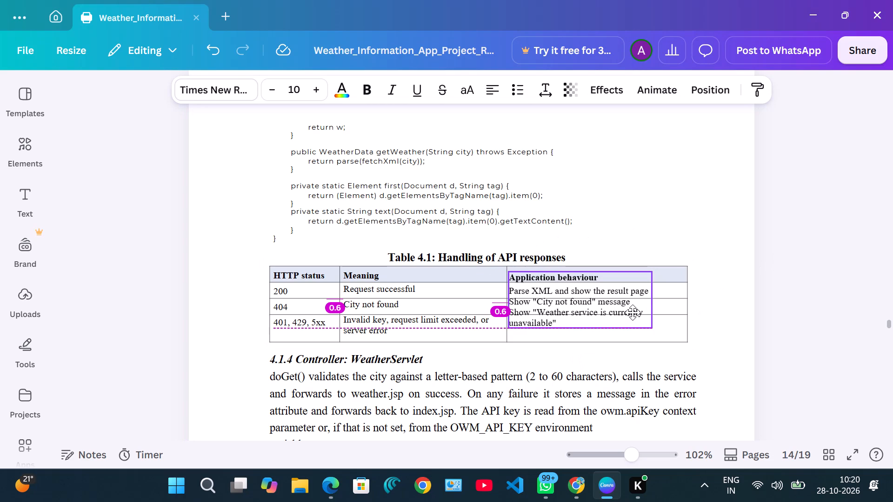
{"action": "left_click_drag", "start_coordinate": [633, 312], "coordinate": [633, 317]}
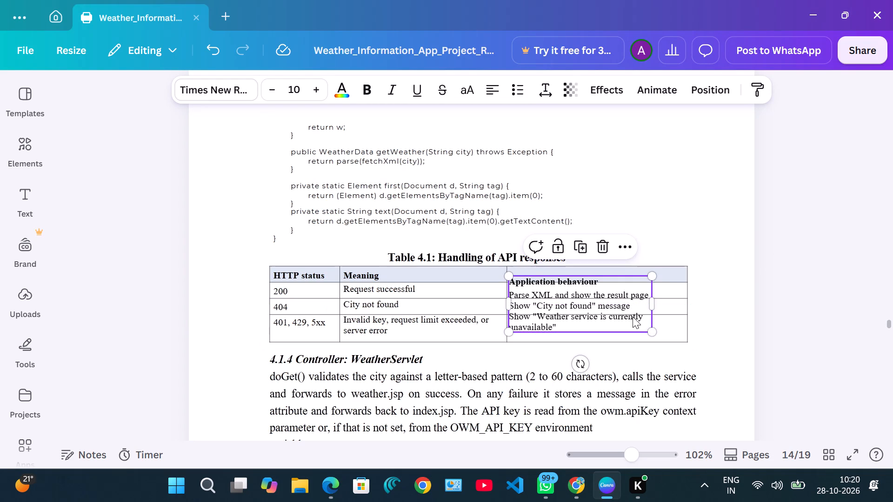
{"action": "left_click", "coordinate": [785, 265]}
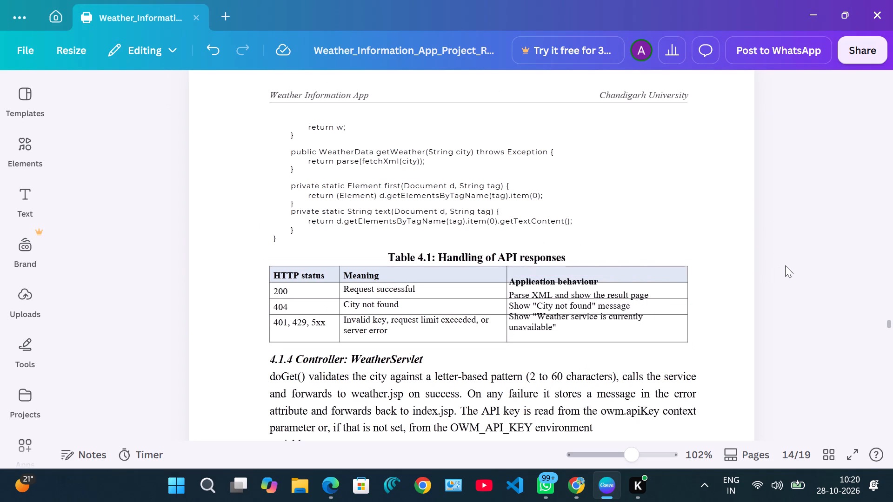
{"action": "left_click", "coordinate": [624, 288]}
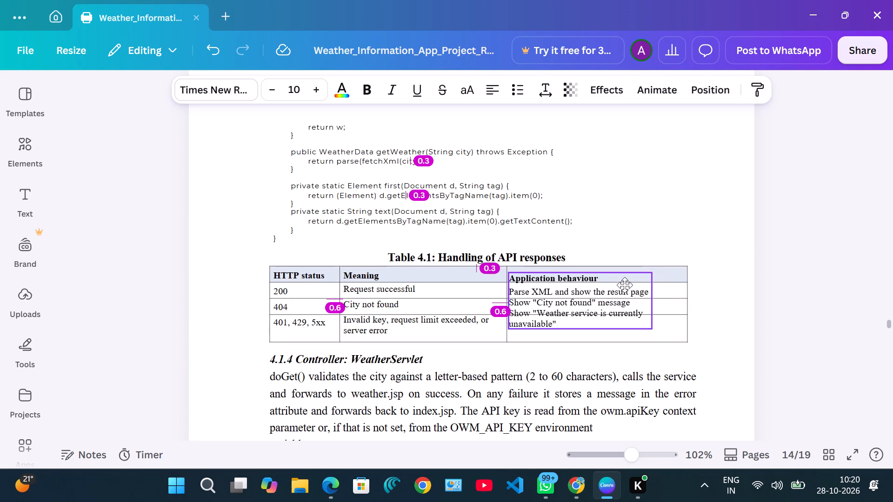
{"action": "left_click", "coordinate": [800, 280]}
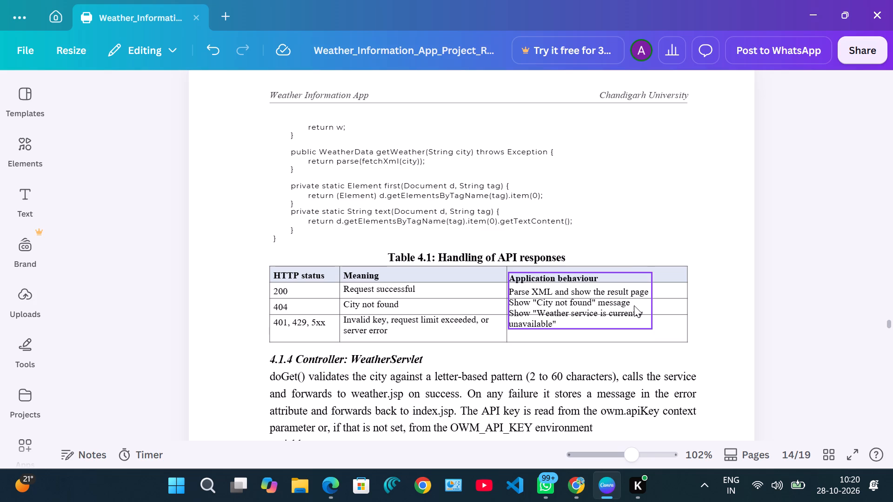
Add line breaks in Table 4.1's "Application behaviour" text before both "Show" messages, leaving a blank line before the "Weather service" message.
{"action": "double_click", "coordinate": [634, 305]}
{"action": "left_click", "coordinate": [634, 305]}
{"action": "key", "text": "Return"}
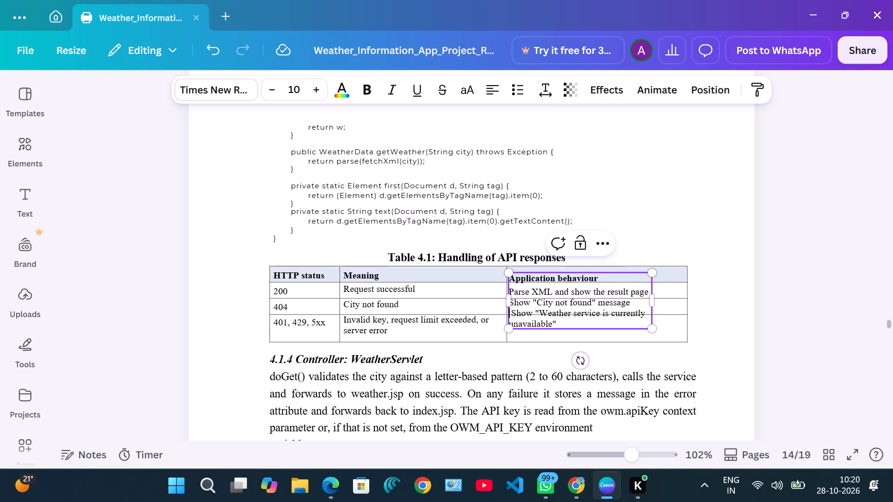
{"action": "key", "text": "Return"}
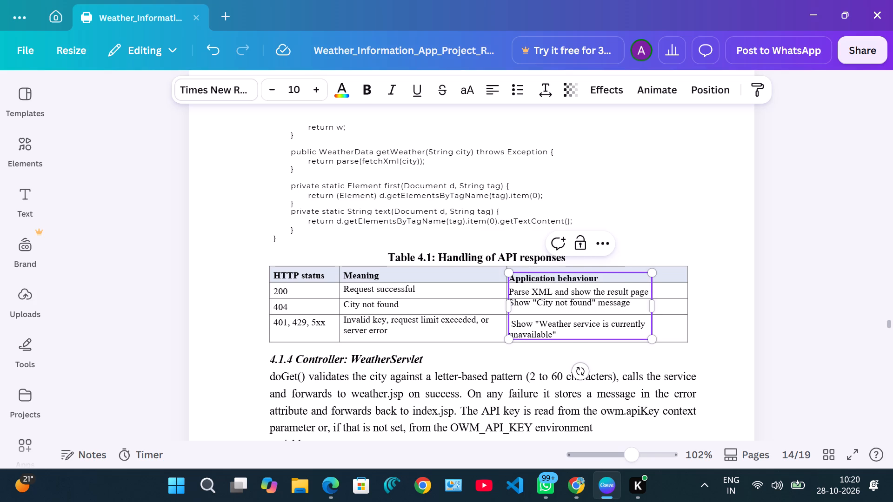
{"action": "left_click", "coordinate": [648, 290]}
{"action": "key", "text": "Return"}
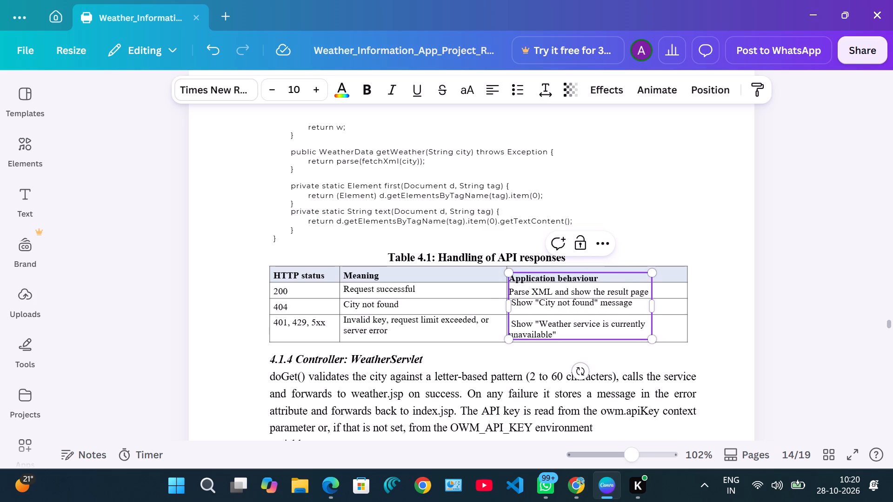
{"action": "key", "text": "Return"}
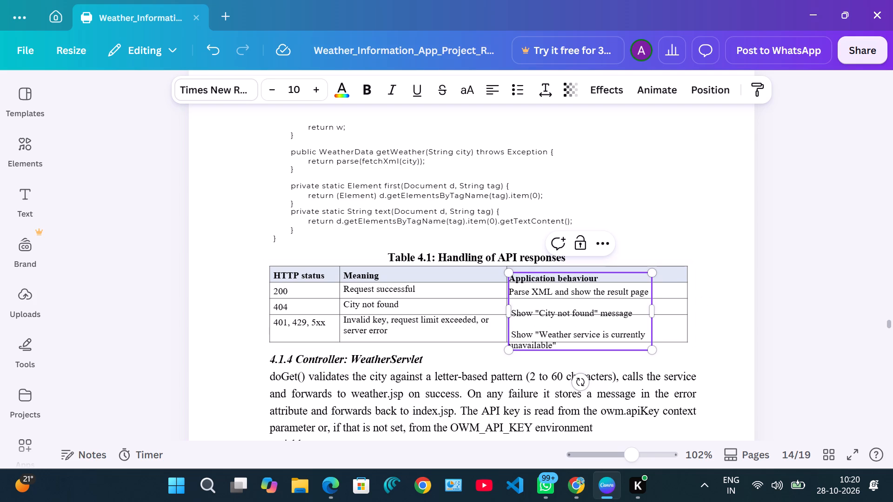
{"action": "key", "text": "ctrl+z"}
{"action": "left_click", "coordinate": [781, 281]}
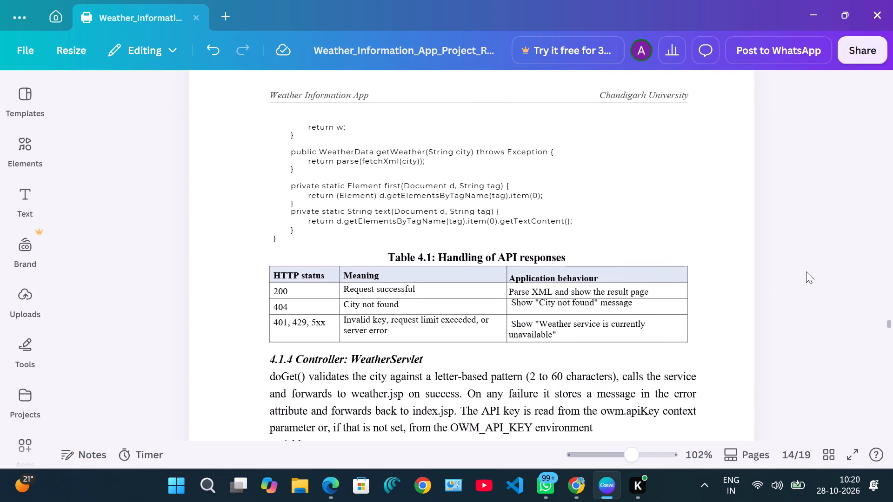
Delete the "Actual result" and "Status" header labels from the TC7 to TC11 test case table.
{"action": "scroll", "coordinate": [806, 271], "scroll_direction": "down", "scroll_amount": 10}
{"action": "scroll", "coordinate": [806, 271], "scroll_direction": "down", "scroll_amount": 13}
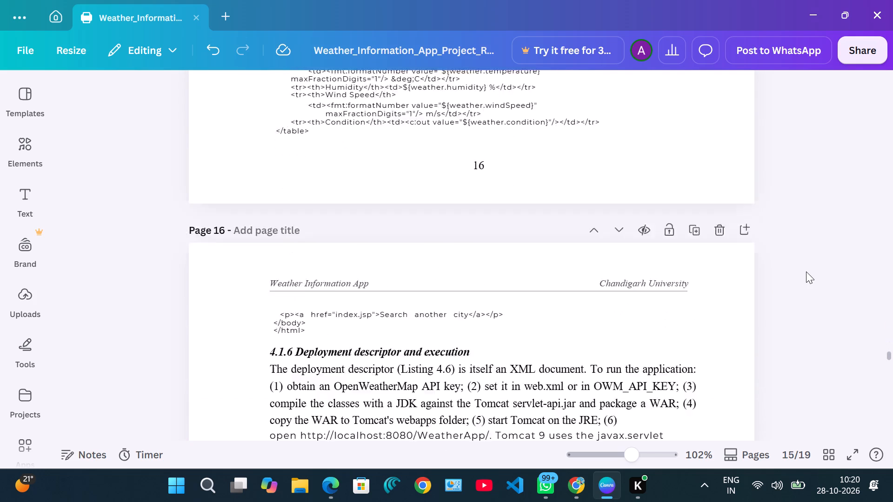
{"action": "scroll", "coordinate": [806, 271], "scroll_direction": "down", "scroll_amount": 10}
{"action": "scroll", "coordinate": [802, 265], "scroll_direction": "up", "scroll_amount": 3}
{"action": "scroll", "coordinate": [802, 265], "scroll_direction": "down", "scroll_amount": 6}
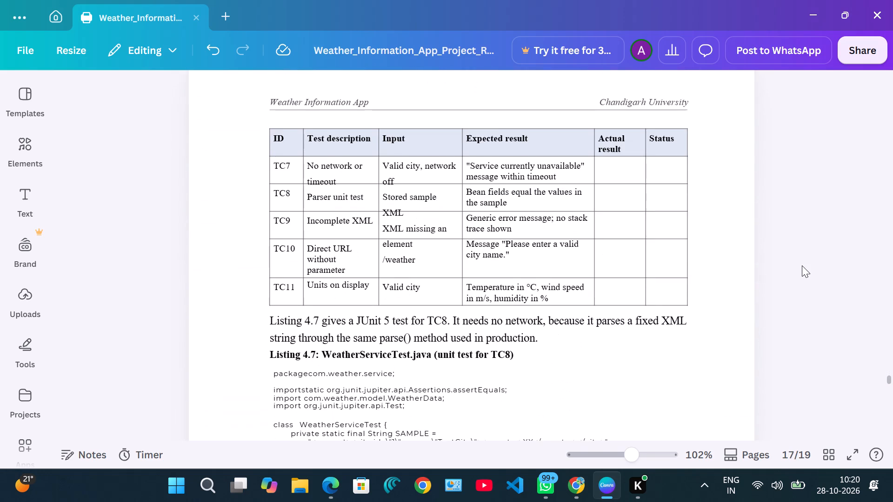
{"action": "left_click", "coordinate": [642, 238]}
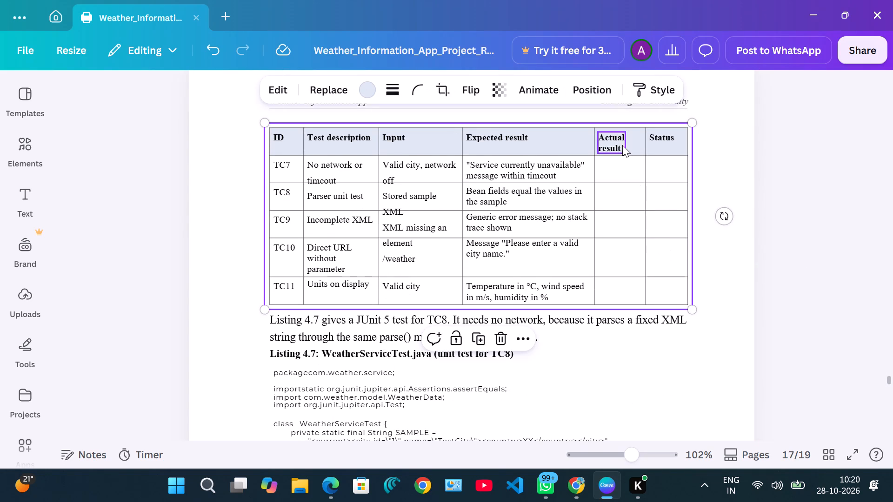
{"action": "left_click", "coordinate": [653, 195]}
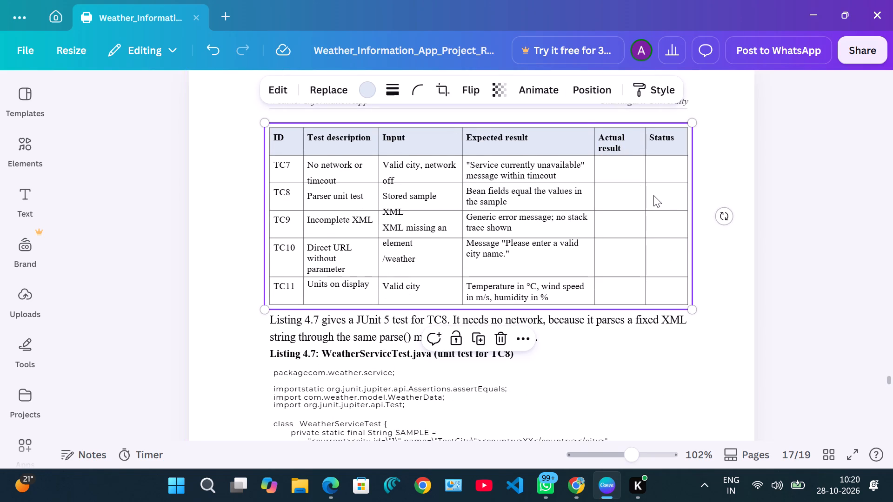
{"action": "left_click", "coordinate": [606, 150]}
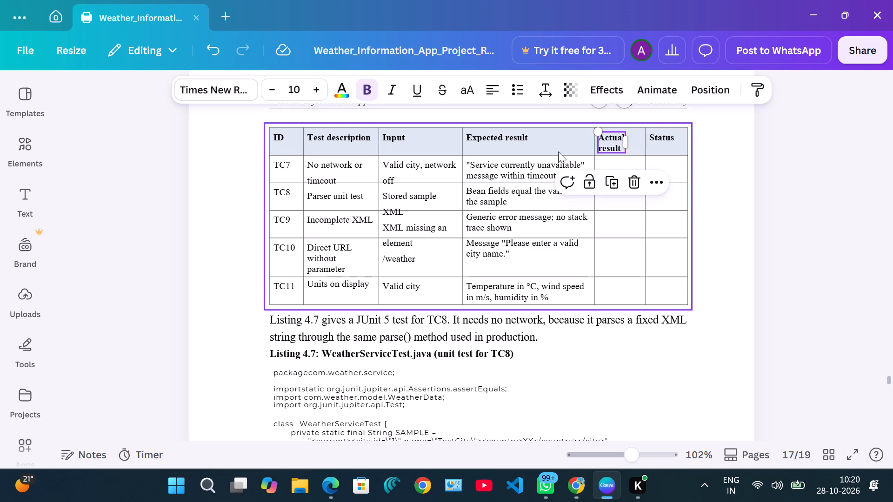
{"action": "left_click", "coordinate": [634, 181]}
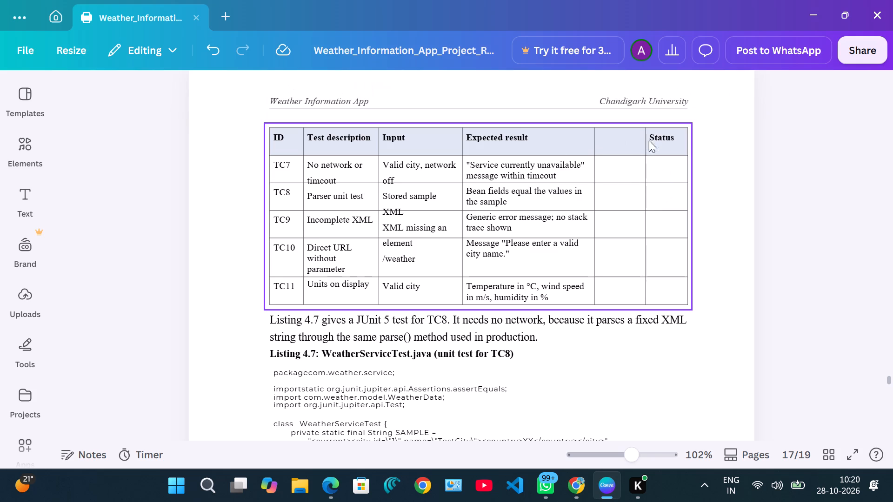
{"action": "left_click", "coordinate": [660, 141]}
{"action": "left_click", "coordinate": [680, 167]}
{"action": "left_click", "coordinate": [685, 168]}
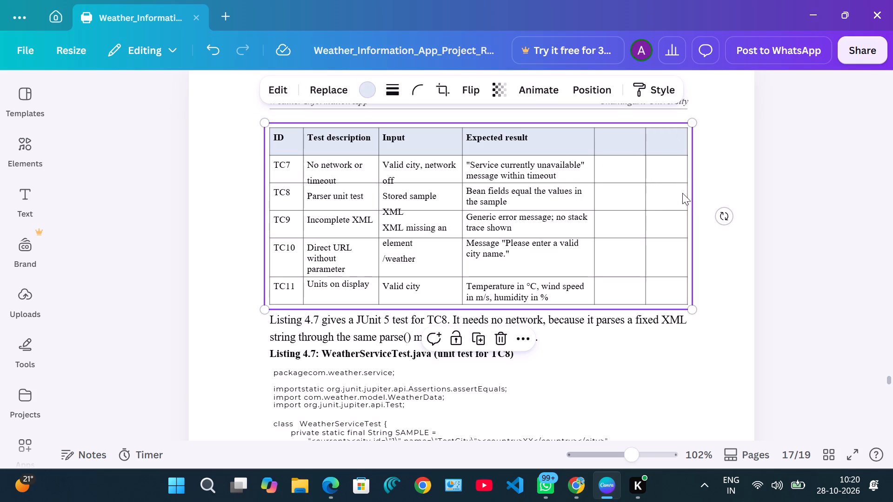
{"action": "left_click", "coordinate": [673, 206]}
{"action": "left_click", "coordinate": [629, 151]}
Delete the "Actual result" and "Status" header labels from Table 4.2 with test cases TC1 to TC6.
{"action": "scroll", "coordinate": [775, 192], "scroll_direction": "up", "scroll_amount": 2}
{"action": "left_click", "coordinate": [814, 209]}
{"action": "scroll", "coordinate": [811, 208], "scroll_direction": "up", "scroll_amount": 4}
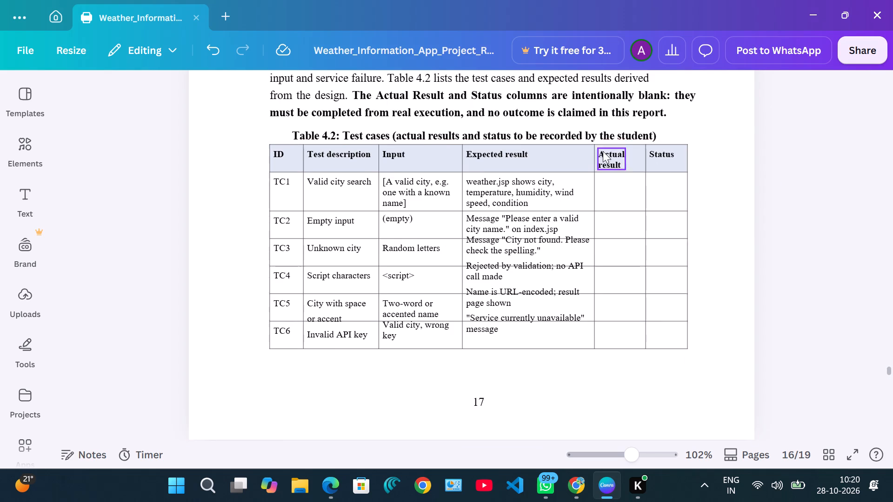
{"action": "left_click", "coordinate": [619, 159]}
{"action": "left_click", "coordinate": [628, 192]}
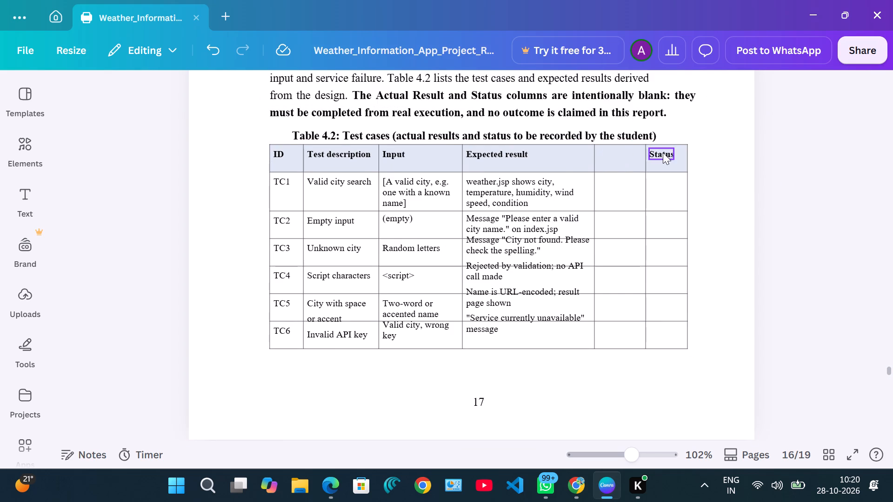
{"action": "left_click", "coordinate": [663, 152]}
{"action": "left_click", "coordinate": [687, 185]}
{"action": "left_click", "coordinate": [814, 193]}
Review the report from the test case tables back through the listings, diagrams and front matter to the cover page.
{"action": "scroll", "coordinate": [794, 184], "scroll_direction": "up", "scroll_amount": 2}
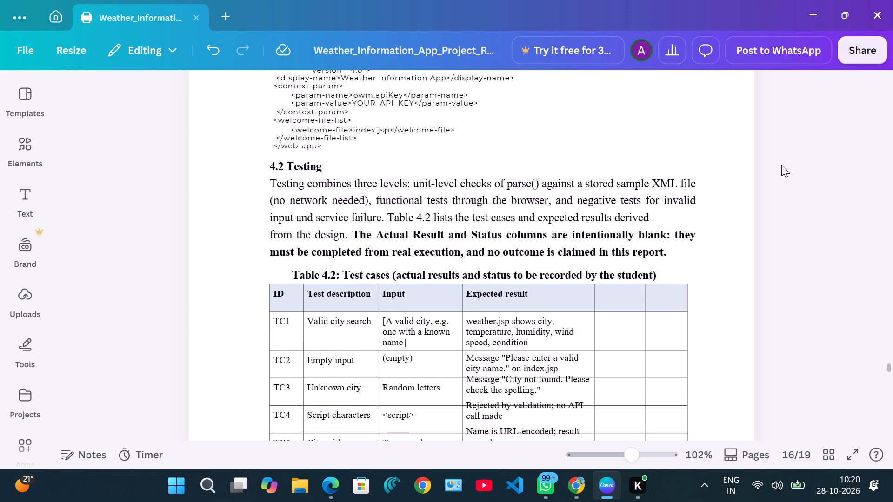
{"action": "scroll", "coordinate": [781, 165], "scroll_direction": "down", "scroll_amount": 8}
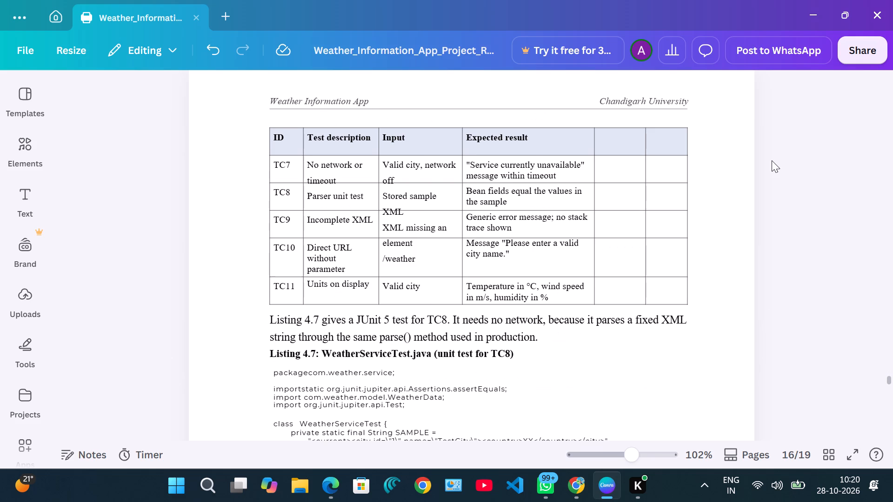
{"action": "scroll", "coordinate": [774, 150], "scroll_direction": "up", "scroll_amount": 12}
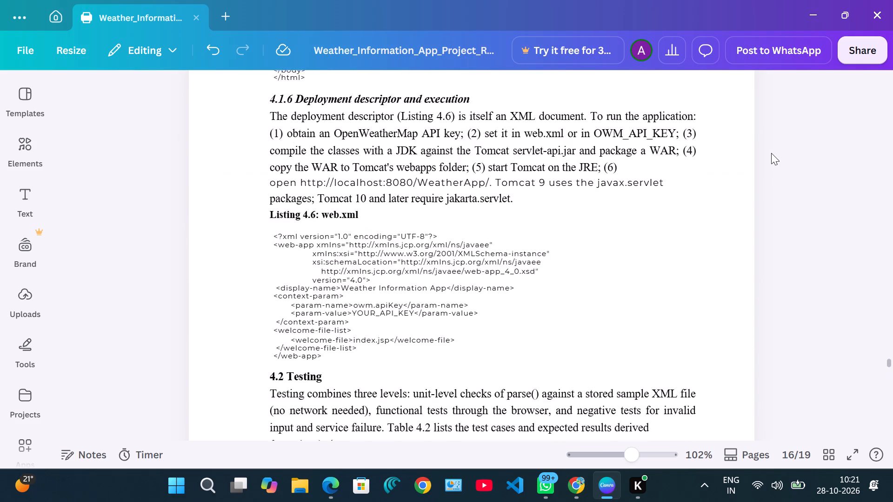
{"action": "scroll", "coordinate": [771, 153], "scroll_direction": "up", "scroll_amount": 18}
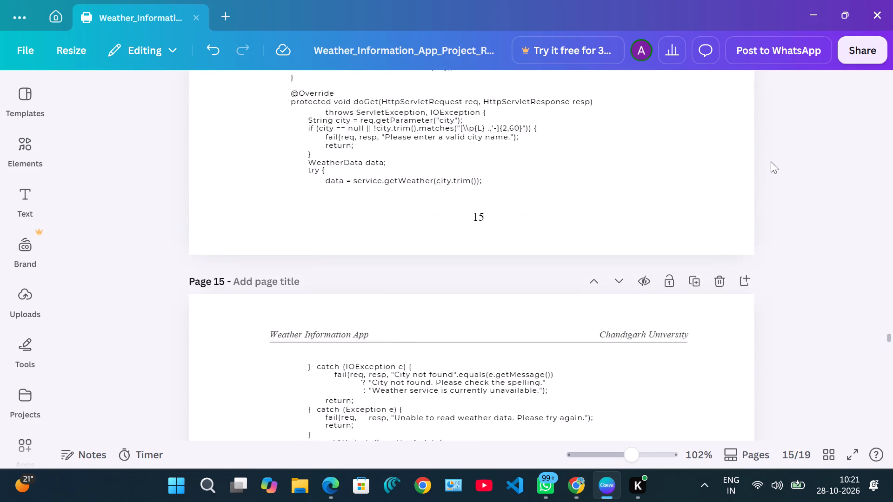
{"action": "scroll", "coordinate": [770, 162], "scroll_direction": "up", "scroll_amount": 8}
{"action": "scroll", "coordinate": [769, 164], "scroll_direction": "down", "scroll_amount": 3}
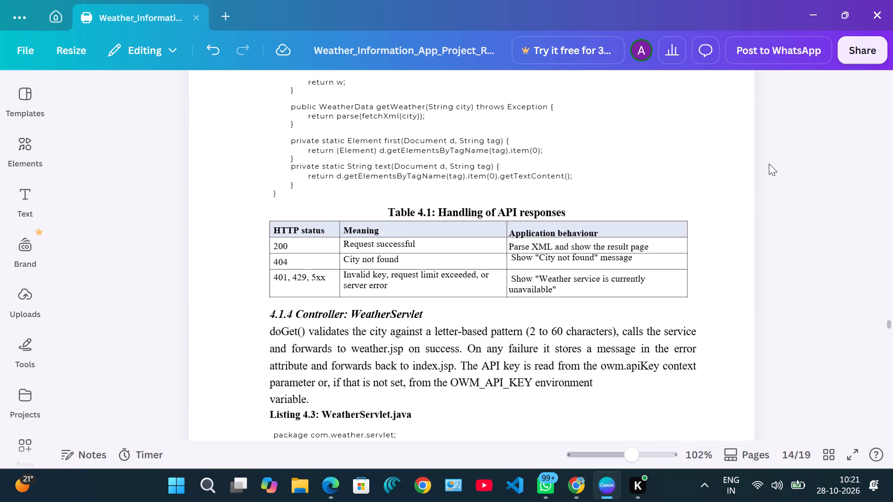
{"action": "scroll", "coordinate": [740, 178], "scroll_direction": "up", "scroll_amount": 12}
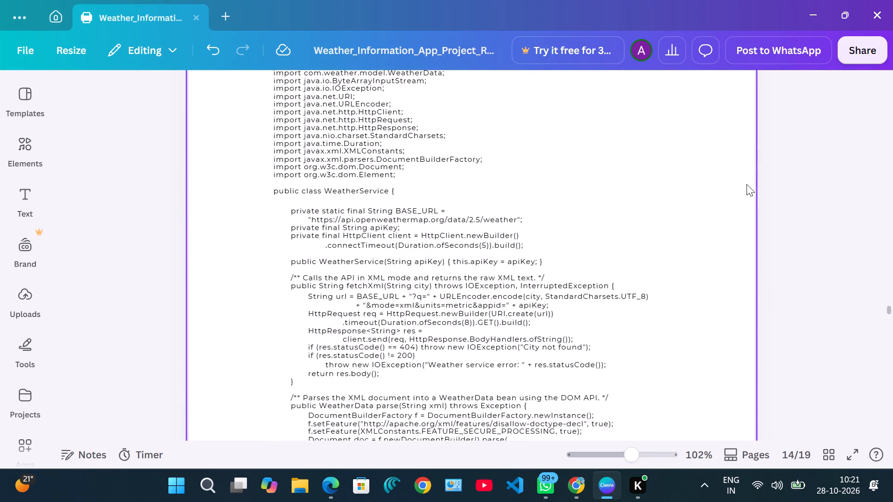
{"action": "scroll", "coordinate": [746, 184], "scroll_direction": "up", "scroll_amount": 20}
{"action": "scroll", "coordinate": [746, 184], "scroll_direction": "up", "scroll_amount": 8}
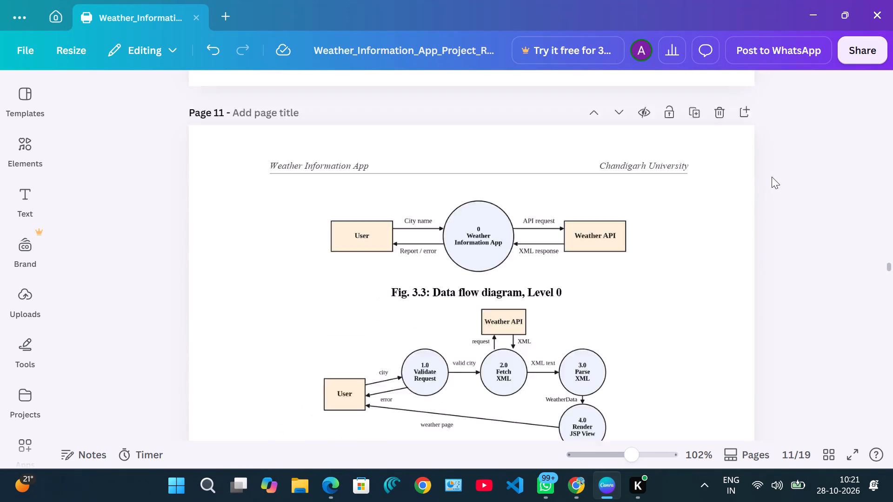
{"action": "scroll", "coordinate": [772, 177], "scroll_direction": "up", "scroll_amount": 18}
{"action": "scroll", "coordinate": [770, 177], "scroll_direction": "up", "scroll_amount": 7}
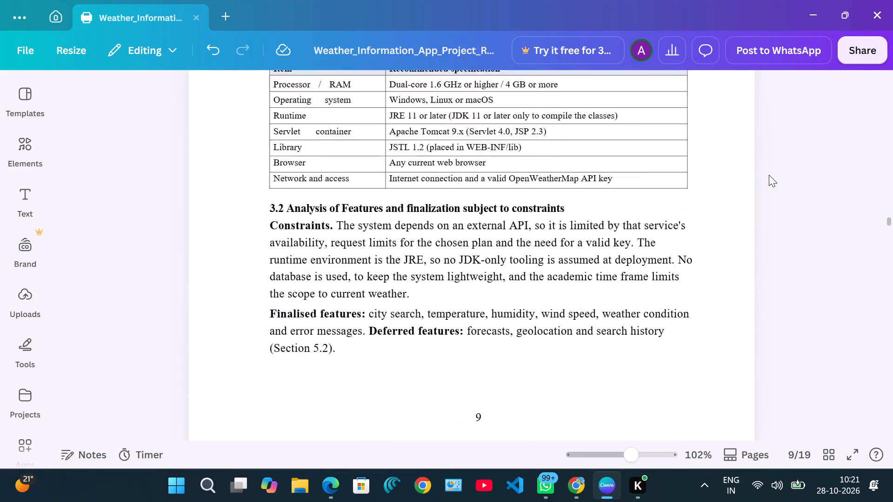
{"action": "scroll", "coordinate": [769, 175], "scroll_direction": "up", "scroll_amount": 20}
{"action": "scroll", "coordinate": [769, 175], "scroll_direction": "up", "scroll_amount": 8}
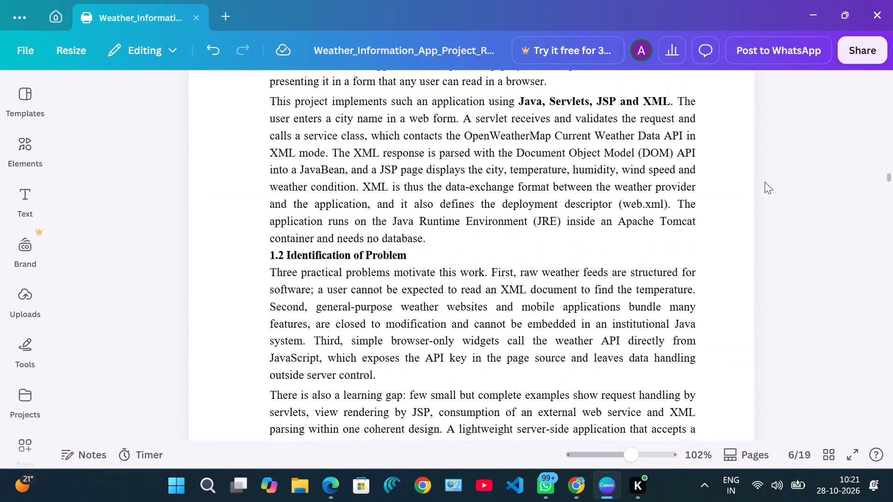
{"action": "scroll", "coordinate": [765, 182], "scroll_direction": "up", "scroll_amount": 20}
{"action": "scroll", "coordinate": [765, 182], "scroll_direction": "up", "scroll_amount": 6}
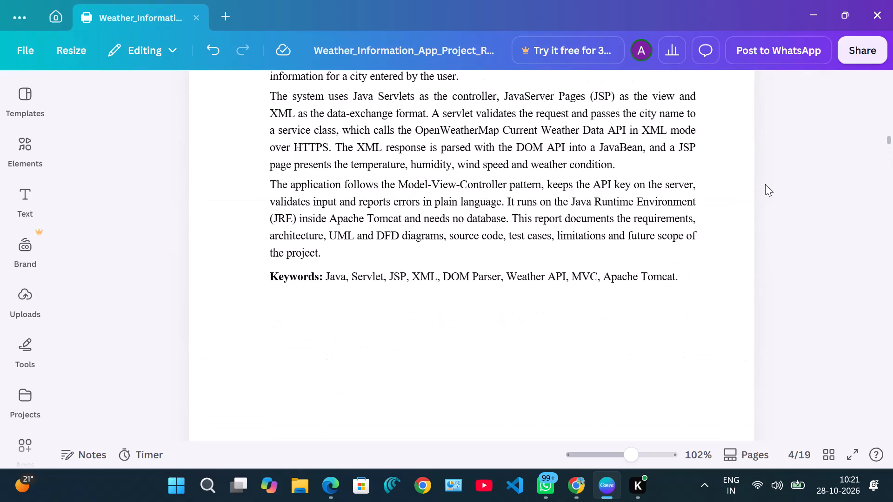
{"action": "scroll", "coordinate": [766, 184], "scroll_direction": "up", "scroll_amount": 20}
{"action": "scroll", "coordinate": [766, 184], "scroll_direction": "up", "scroll_amount": 16}
Copy the page number from the Bonafide Certificate page and paste it onto the cover page.
{"action": "scroll", "coordinate": [763, 179], "scroll_direction": "down", "scroll_amount": 10}
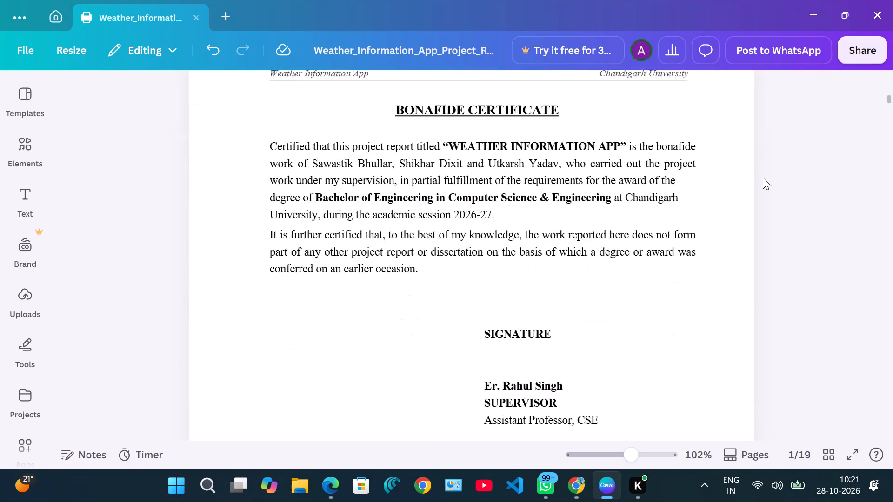
{"action": "scroll", "coordinate": [763, 178], "scroll_direction": "down", "scroll_amount": 5}
{"action": "scroll", "coordinate": [517, 170], "scroll_direction": "down", "scroll_amount": 2}
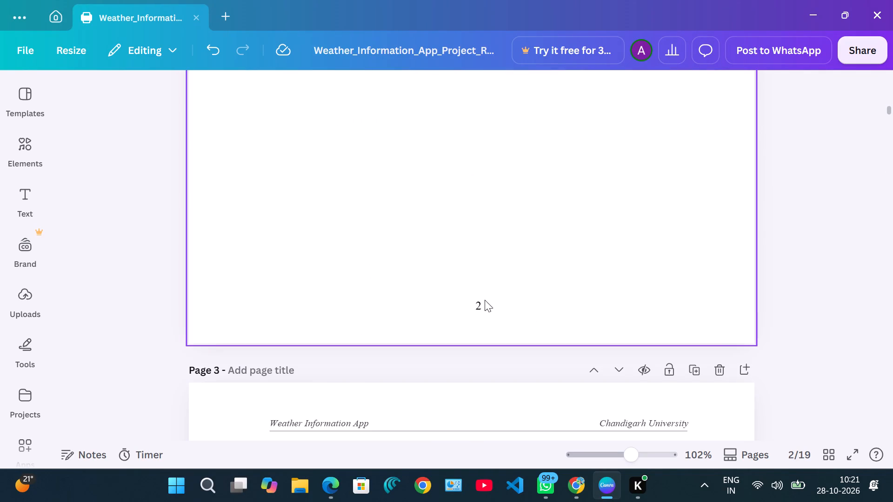
{"action": "left_click", "coordinate": [478, 305]}
{"action": "key", "text": "ctrl+c"}
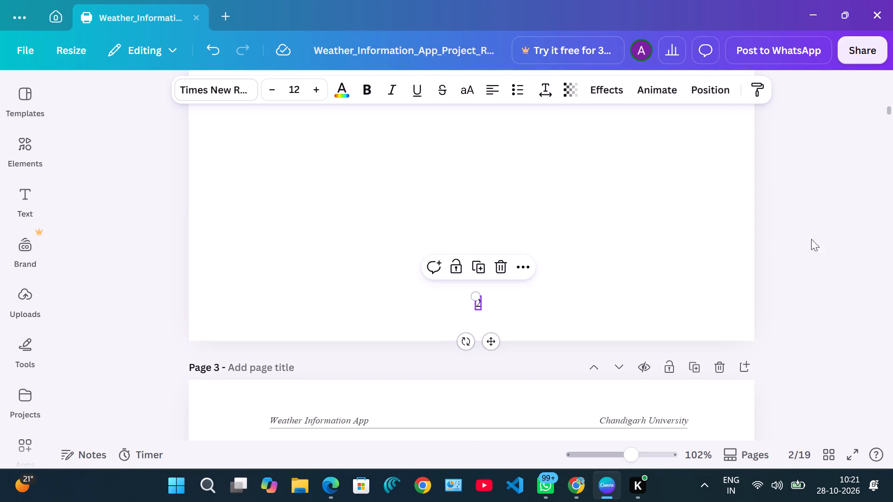
{"action": "left_click_drag", "start_coordinate": [877, 199], "coordinate": [870, 208]}
{"action": "scroll", "coordinate": [796, 234], "scroll_direction": "up", "scroll_amount": 14}
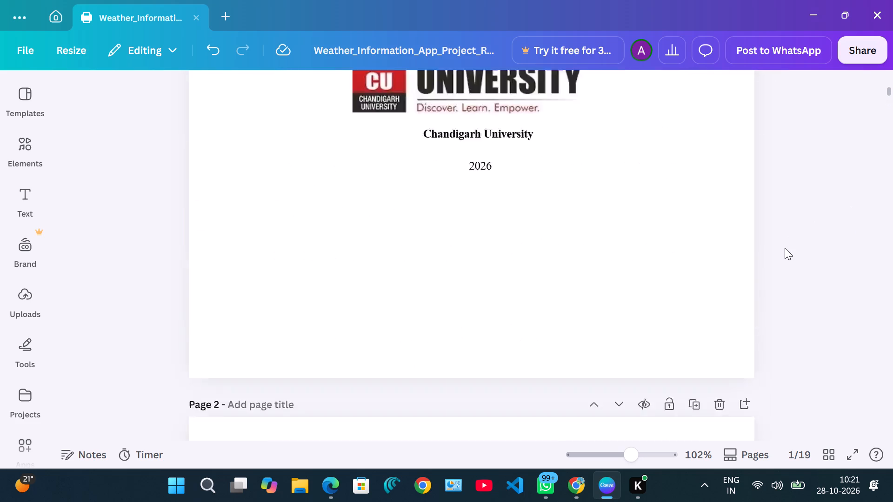
{"action": "left_click", "coordinate": [658, 263]}
{"action": "key", "text": "ctrl+v"}
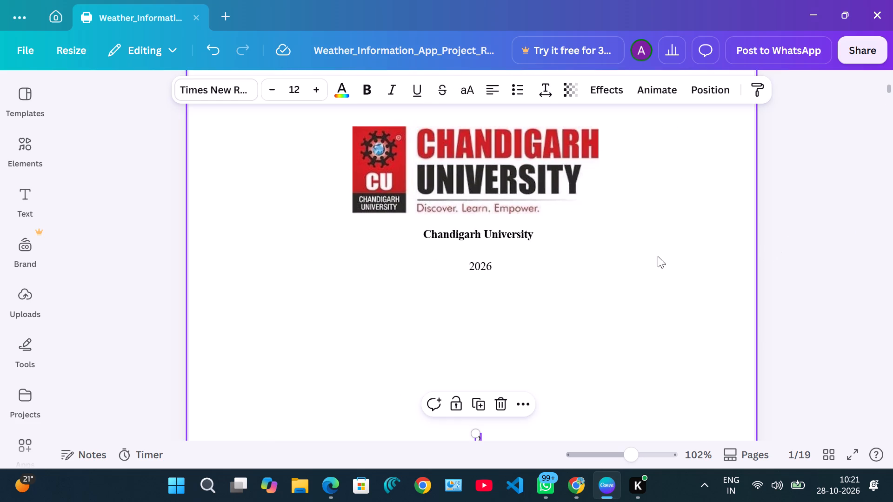
{"action": "left_click", "coordinate": [836, 266]}
Change the pasted page number on the cover page to 1.
{"action": "scroll", "coordinate": [833, 264], "scroll_direction": "down", "scroll_amount": 3}
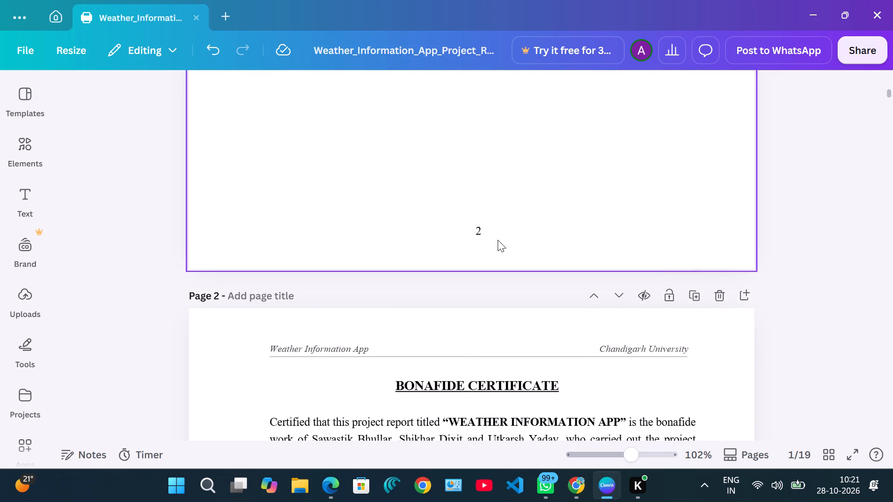
{"action": "left_click", "coordinate": [477, 229]}
{"action": "left_click", "coordinate": [477, 229]}
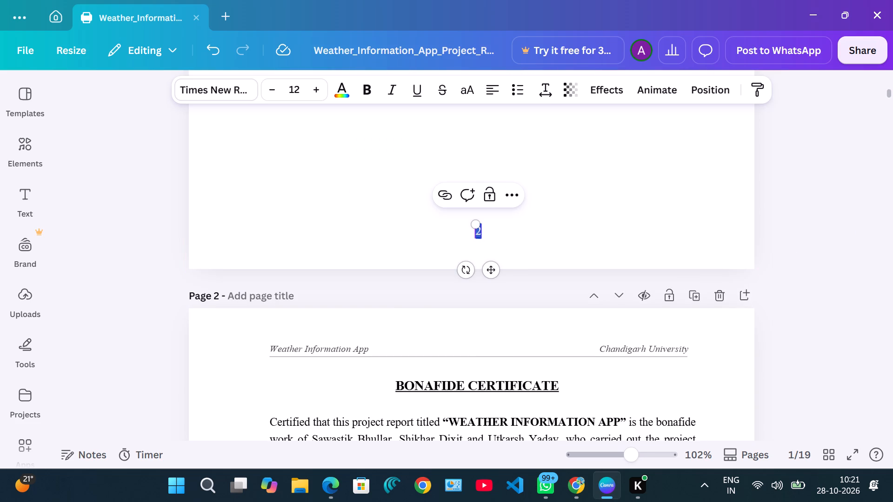
{"action": "left_click", "coordinate": [478, 231]}
{"action": "key", "text": "Right"}
{"action": "key", "text": "BackSpace"}
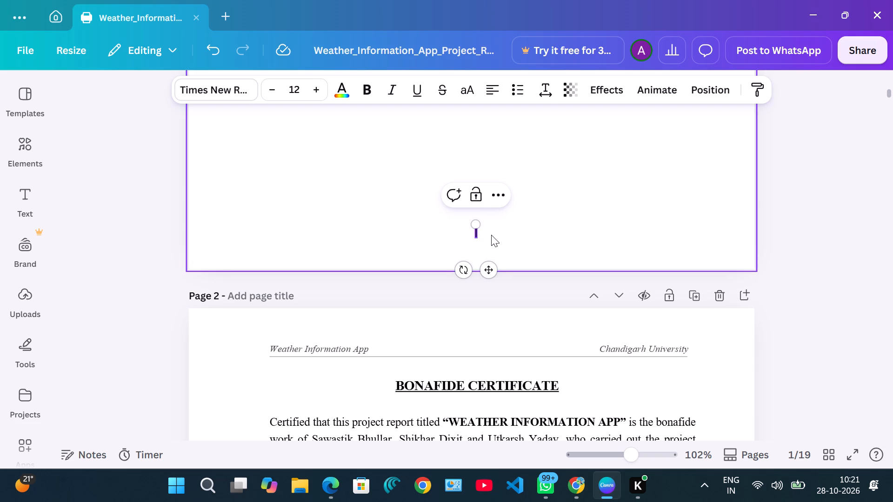
{"action": "key", "text": "1"}
{"action": "left_click", "coordinate": [773, 202]}
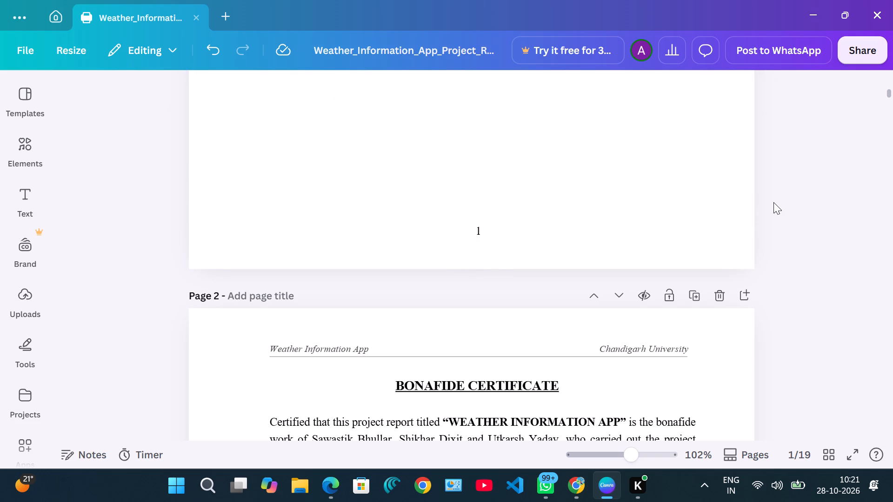
Left-align the two body paragraphs of the Bonafide Certificate.
{"action": "scroll", "coordinate": [773, 202], "scroll_direction": "up", "scroll_amount": 2}
{"action": "scroll", "coordinate": [773, 202], "scroll_direction": "down", "scroll_amount": 6}
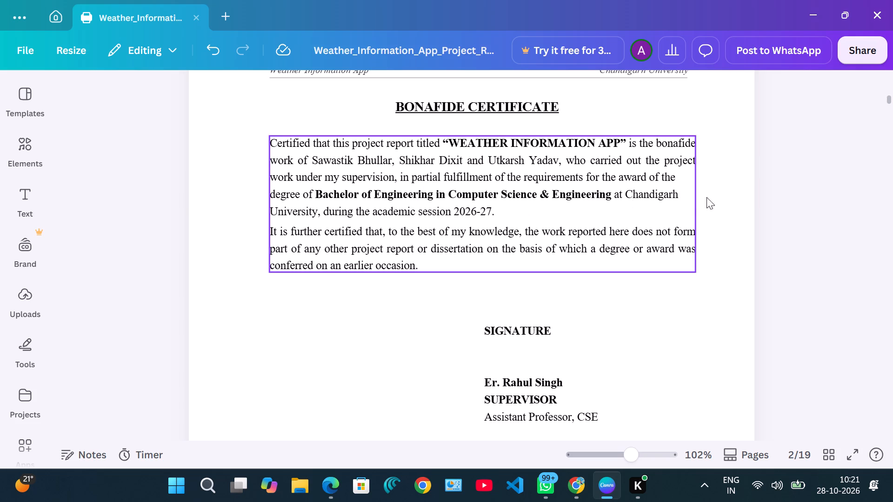
{"action": "left_click", "coordinate": [590, 177]}
{"action": "left_click", "coordinate": [497, 88]}
{"action": "left_click", "coordinate": [497, 87]}
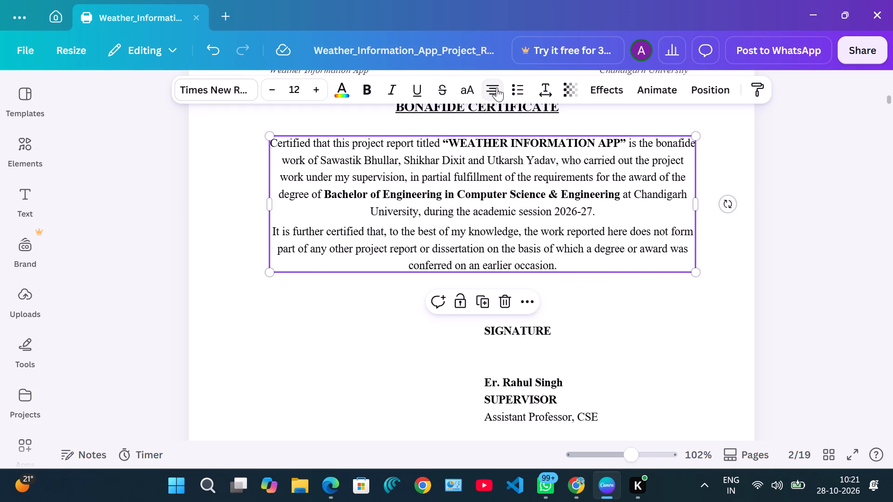
{"action": "left_click", "coordinate": [497, 87]}
{"action": "left_click", "coordinate": [497, 87]}
{"action": "left_click", "coordinate": [497, 87]}
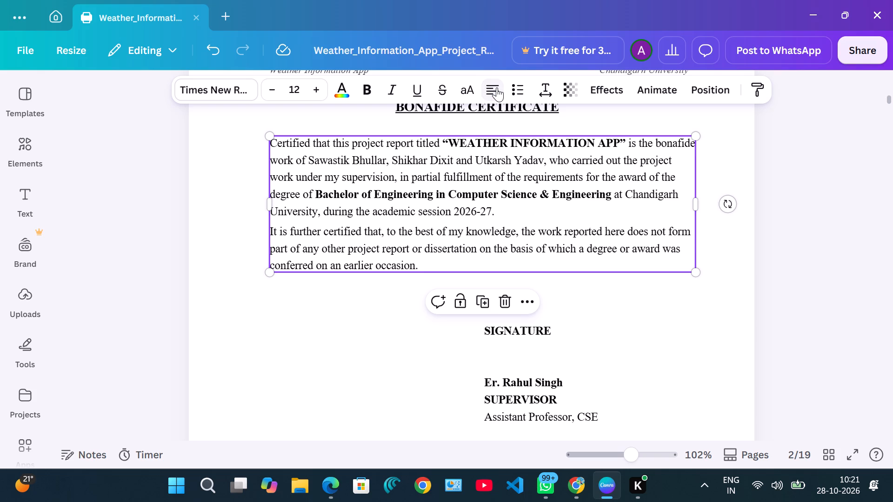
{"action": "left_click", "coordinate": [863, 181]}
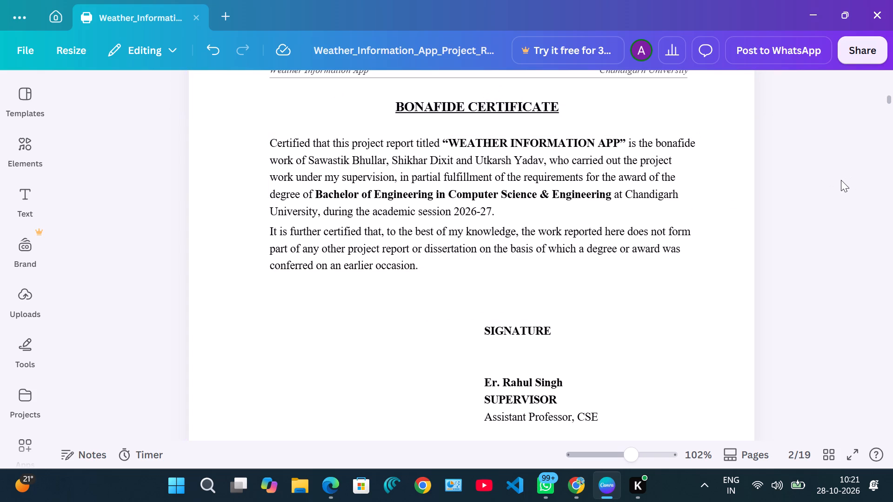
Examine the Bonafide Certificate, Acknowledgment and Abstract pages and their page numbers up to the Table of Contents.
{"action": "scroll", "coordinate": [841, 180], "scroll_direction": "down", "scroll_amount": 2}
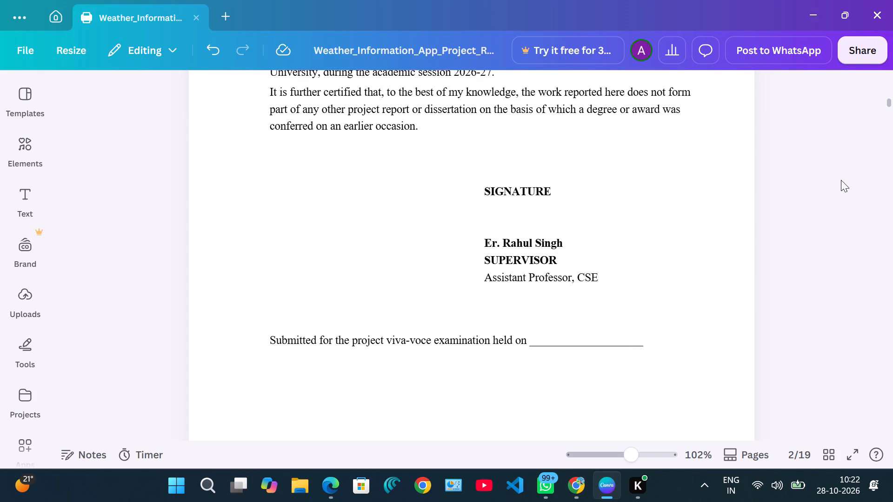
{"action": "scroll", "coordinate": [803, 222], "scroll_direction": "down", "scroll_amount": 7}
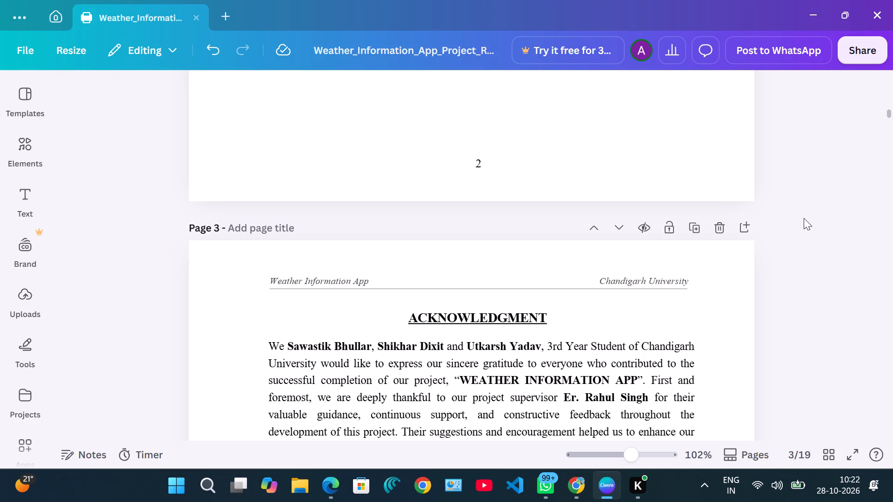
{"action": "scroll", "coordinate": [805, 215], "scroll_direction": "down", "scroll_amount": 9}
{"action": "scroll", "coordinate": [796, 217], "scroll_direction": "up", "scroll_amount": 4}
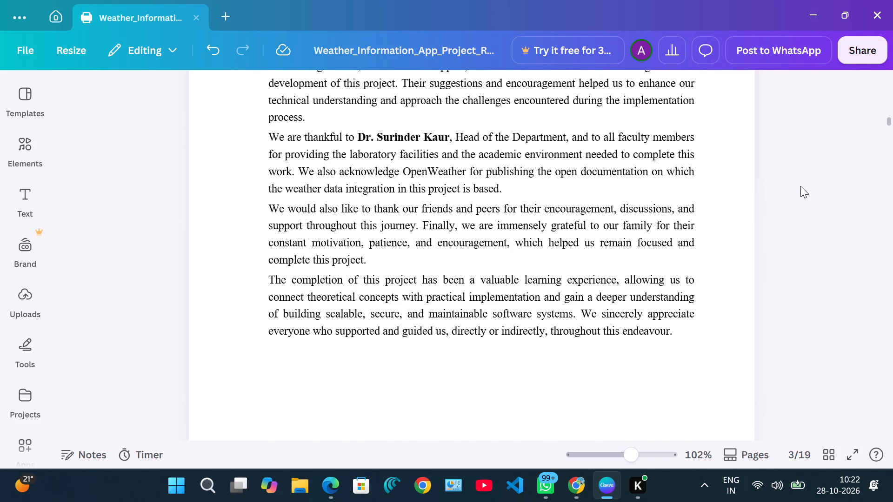
{"action": "scroll", "coordinate": [800, 186], "scroll_direction": "up", "scroll_amount": 2}
{"action": "scroll", "coordinate": [815, 173], "scroll_direction": "down", "scroll_amount": 5}
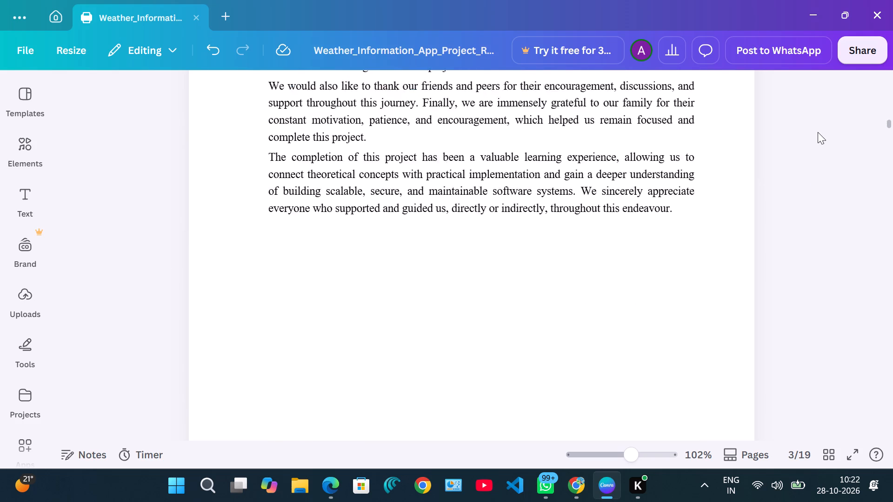
{"action": "scroll", "coordinate": [818, 132], "scroll_direction": "down", "scroll_amount": 8}
{"action": "scroll", "coordinate": [795, 174], "scroll_direction": "down", "scroll_amount": 8}
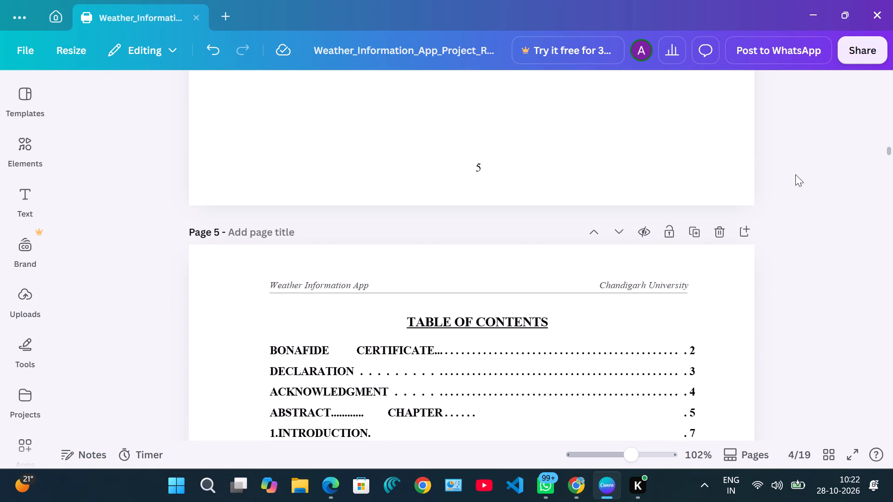
Change the page number at the foot of the Acknowledgment page to 3.
{"action": "scroll", "coordinate": [795, 174], "scroll_direction": "up", "scroll_amount": 9}
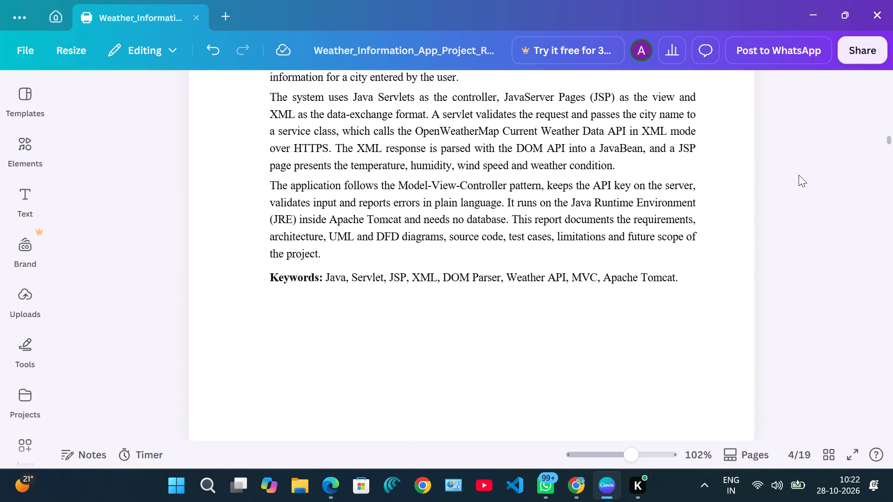
{"action": "scroll", "coordinate": [799, 175], "scroll_direction": "up", "scroll_amount": 5}
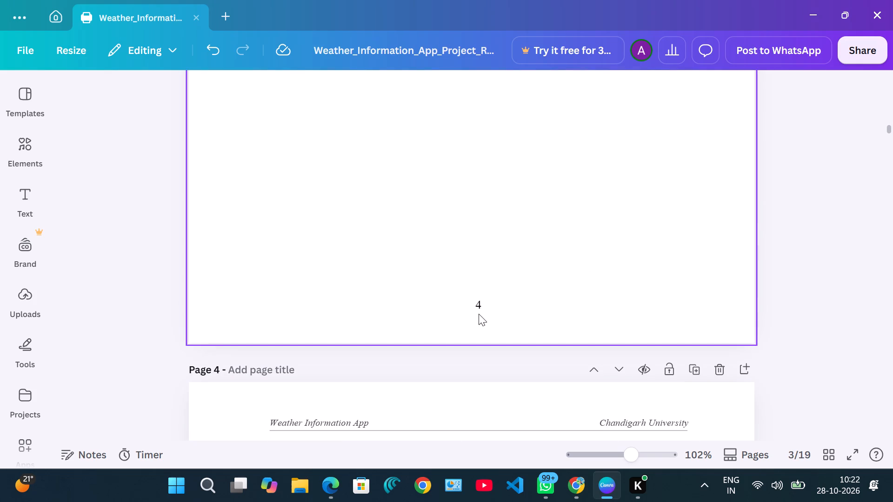
{"action": "left_click", "coordinate": [480, 309]}
{"action": "left_click", "coordinate": [480, 309]}
{"action": "left_click", "coordinate": [480, 309]}
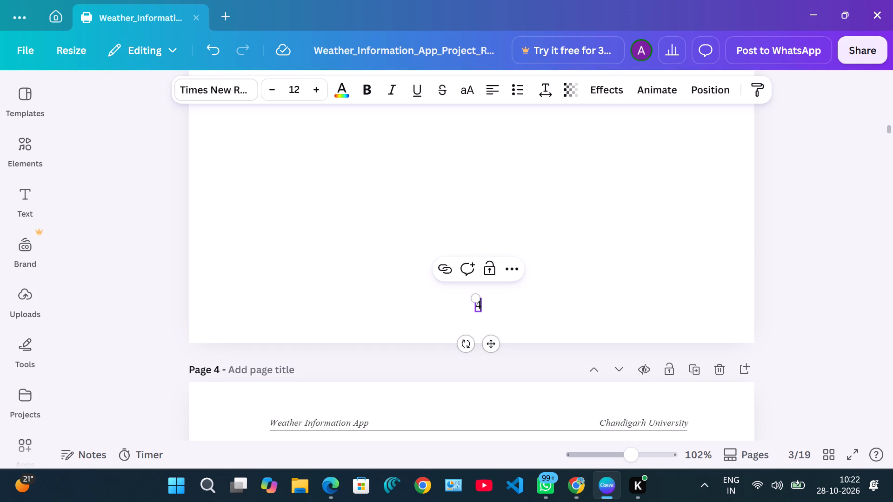
{"action": "key", "text": "BackSpace"}
{"action": "key", "text": "3"}
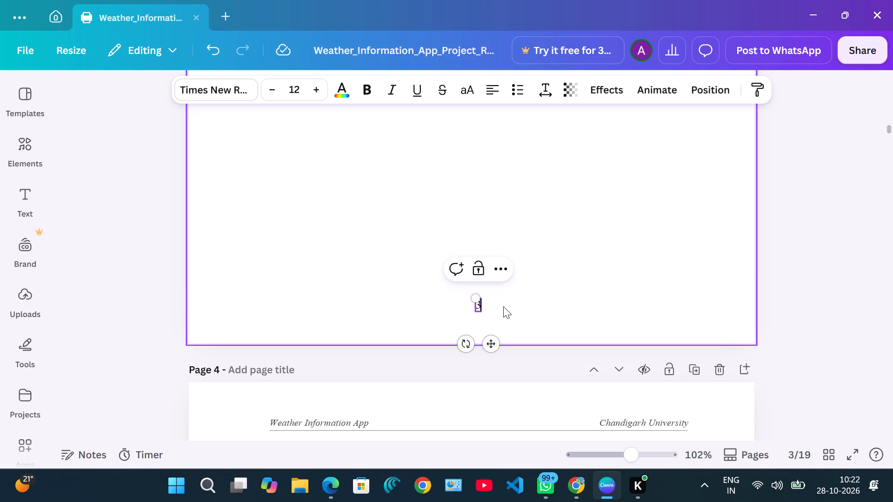
{"action": "left_click", "coordinate": [811, 242]}
Examine the Acknowledgment, Abstract, Table of Contents, List of Figures and Chapter 1 pages for layout and page numbering.
{"action": "scroll", "coordinate": [775, 258], "scroll_direction": "up", "scroll_amount": 7}
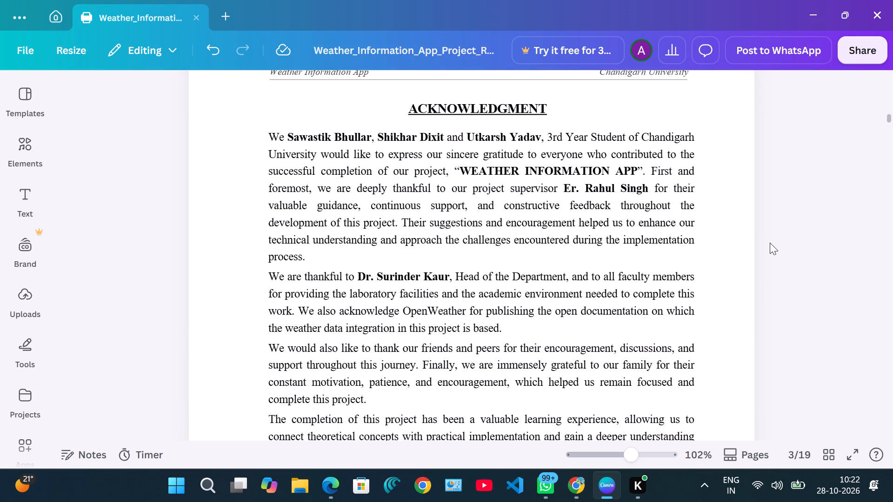
{"action": "scroll", "coordinate": [770, 243], "scroll_direction": "down", "scroll_amount": 17}
{"action": "scroll", "coordinate": [770, 243], "scroll_direction": "down", "scroll_amount": 4}
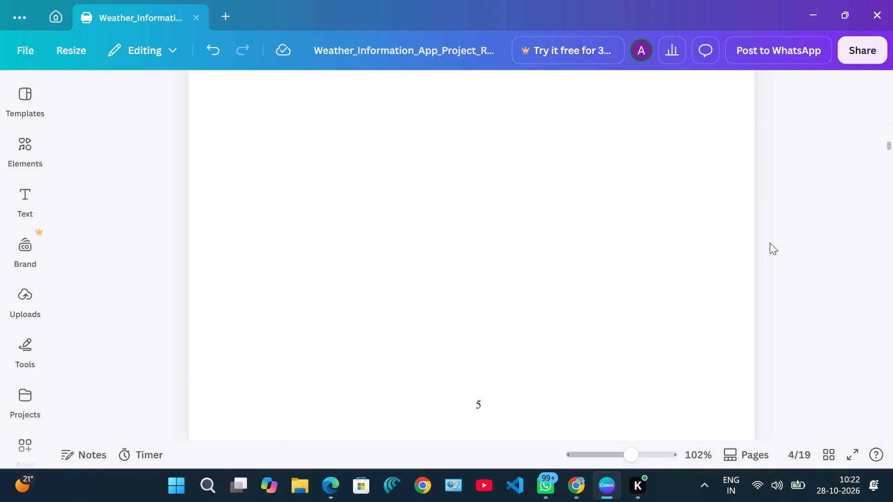
{"action": "scroll", "coordinate": [770, 243], "scroll_direction": "down", "scroll_amount": 8}
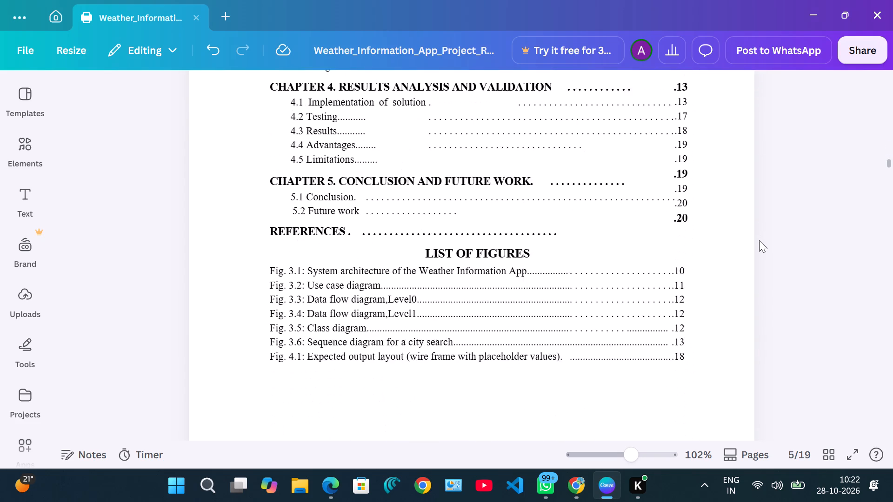
{"action": "scroll", "coordinate": [759, 243], "scroll_direction": "up", "scroll_amount": 5}
{"action": "scroll", "coordinate": [759, 244], "scroll_direction": "down", "scroll_amount": 15}
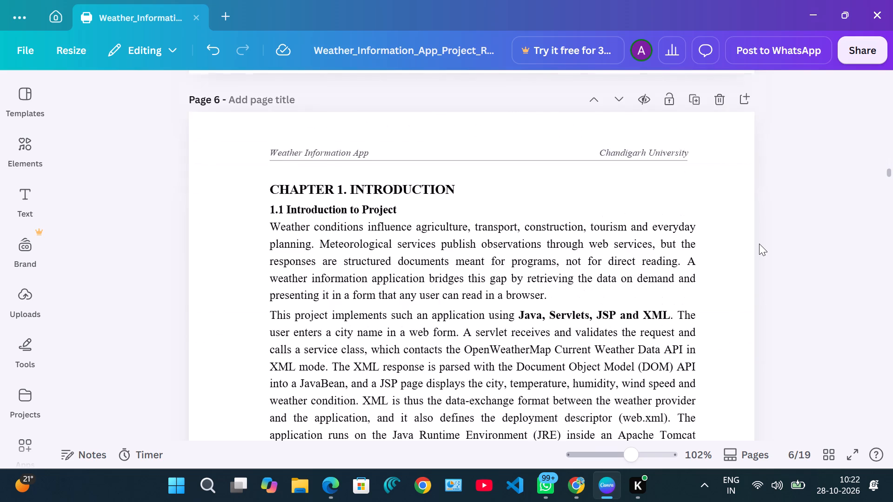
{"action": "scroll", "coordinate": [759, 244], "scroll_direction": "down", "scroll_amount": 10}
{"action": "scroll", "coordinate": [759, 244], "scroll_direction": "up", "scroll_amount": 6}
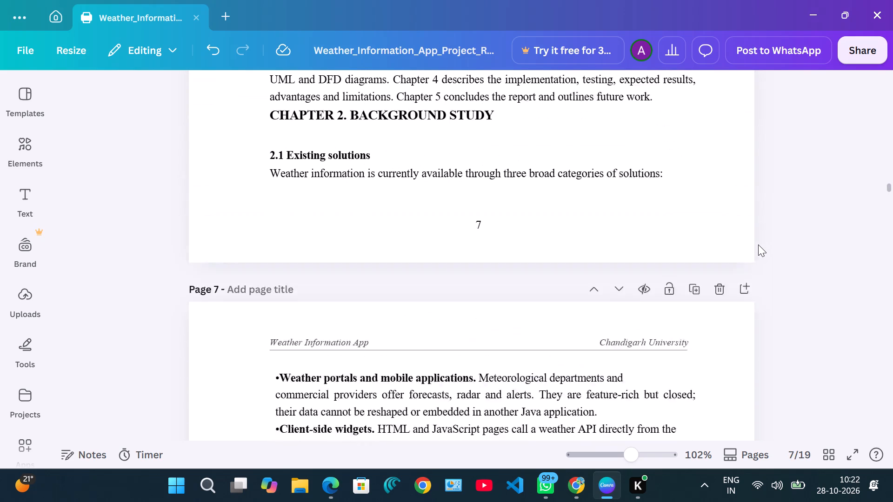
Insert a blank line between the section 1.3 paragraph and the "CHAPTER 2. BACKGROUND STUDY" heading.
{"action": "left_click", "coordinate": [497, 201]}
{"action": "left_click", "coordinate": [498, 199]}
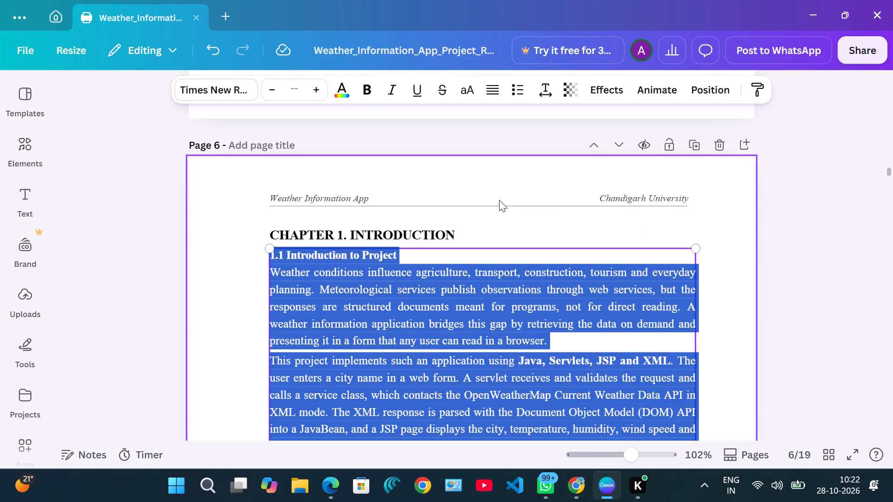
{"action": "scroll", "coordinate": [538, 211], "scroll_direction": "down", "scroll_amount": 7}
{"action": "left_click", "coordinate": [508, 322]}
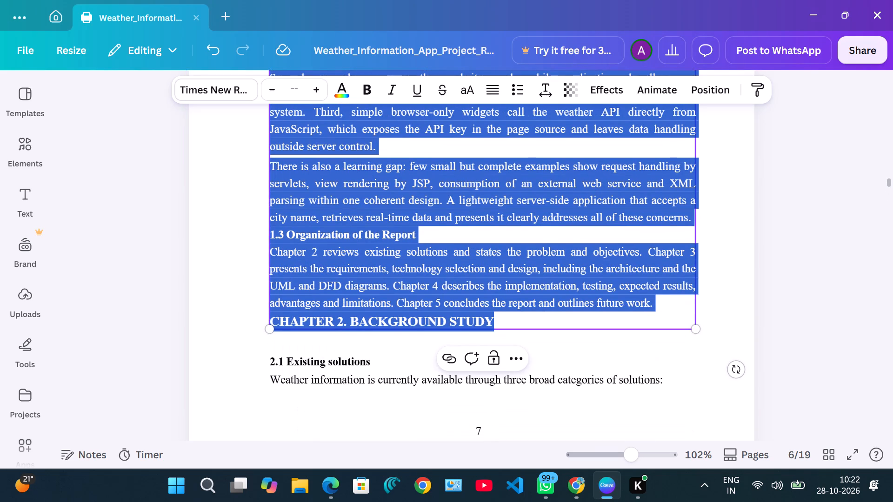
{"action": "left_click", "coordinate": [508, 322]}
{"action": "left_click", "coordinate": [672, 306]}
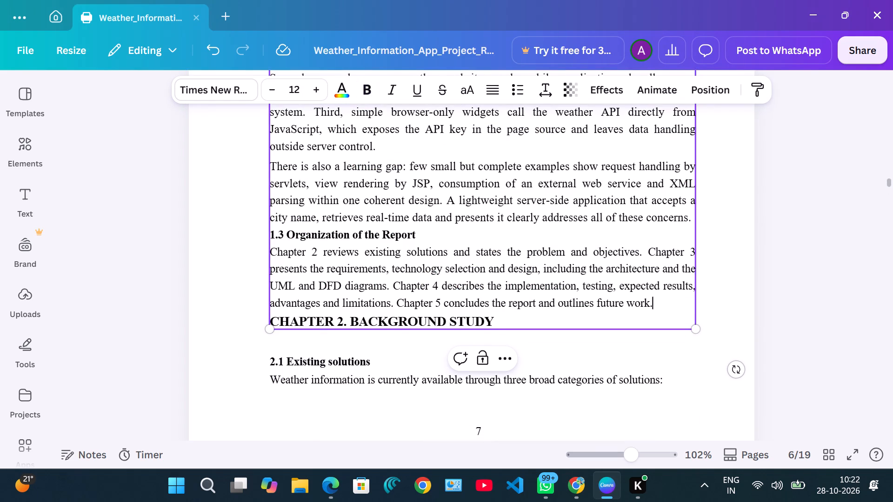
{"action": "key", "text": "Return"}
{"action": "left_click", "coordinate": [827, 250]}
Examine the layout from Chapter 1 through the requirements table and the section 3.3 Design Flow pages.
{"action": "scroll", "coordinate": [827, 250], "scroll_direction": "up", "scroll_amount": 5}
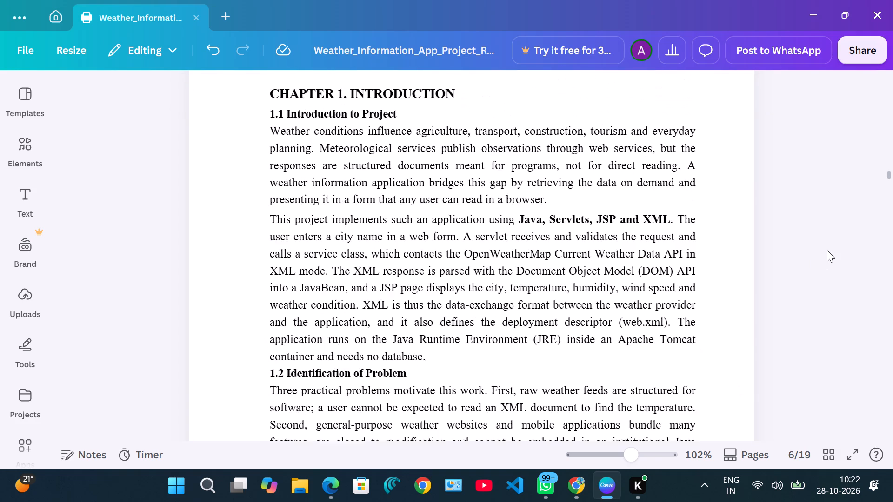
{"action": "scroll", "coordinate": [819, 244], "scroll_direction": "down", "scroll_amount": 16}
{"action": "scroll", "coordinate": [807, 232], "scroll_direction": "down", "scroll_amount": 14}
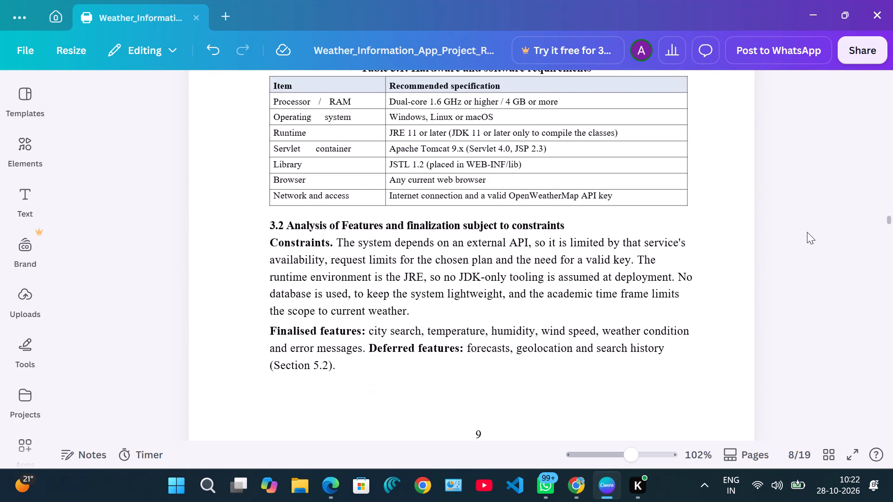
{"action": "scroll", "coordinate": [807, 232], "scroll_direction": "down", "scroll_amount": 15}
{"action": "scroll", "coordinate": [807, 232], "scroll_direction": "up", "scroll_amount": 7}
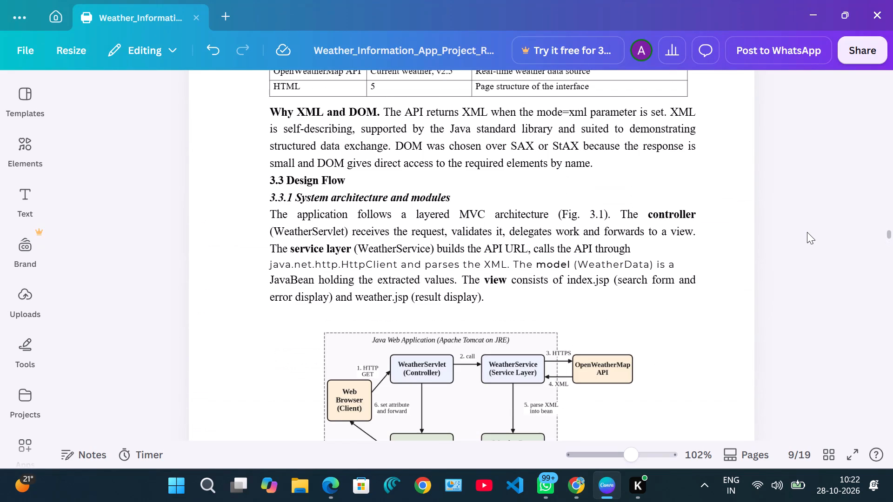
{"action": "scroll", "coordinate": [798, 233], "scroll_direction": "down", "scroll_amount": 10}
Insert a blank line between the "Why XML and DOM" paragraph and the "3.3 Design Flow" heading.
{"action": "scroll", "coordinate": [798, 233], "scroll_direction": "up", "scroll_amount": 8}
{"action": "scroll", "coordinate": [607, 198], "scroll_direction": "up", "scroll_amount": 2}
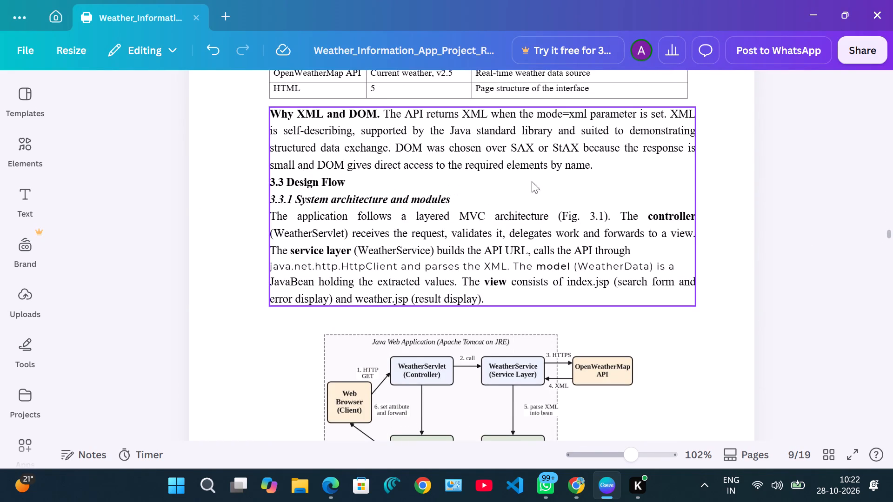
{"action": "left_click", "coordinate": [610, 159]}
{"action": "left_click", "coordinate": [610, 169]}
{"action": "left_click", "coordinate": [610, 169]}
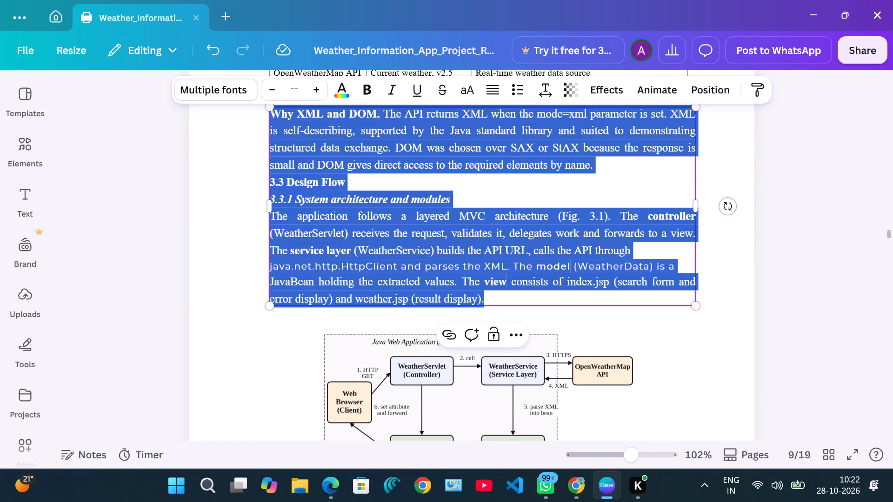
{"action": "left_click", "coordinate": [610, 169]}
{"action": "key", "text": "Return"}
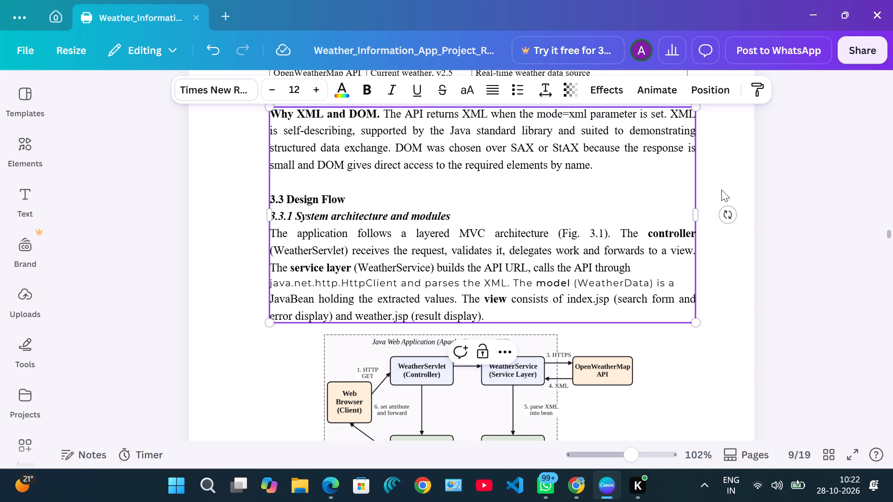
{"action": "left_click", "coordinate": [843, 208]}
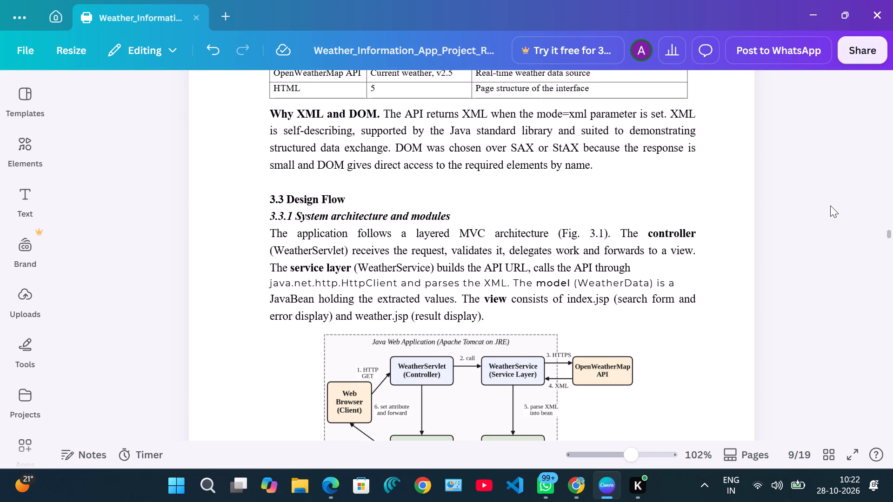
Examine the XML data design, diagram and Chapter 4 code listing pages up to Listing 4.2 for layout problems.
{"action": "scroll", "coordinate": [829, 199], "scroll_direction": "down", "scroll_amount": 16}
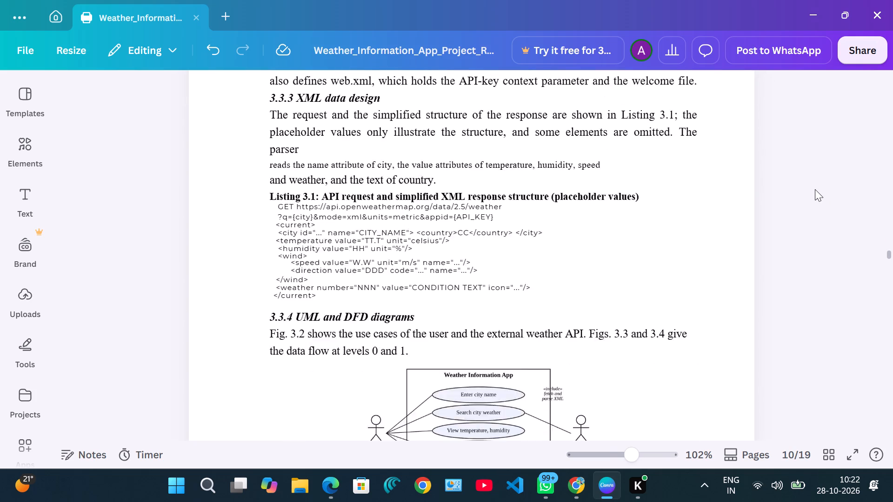
{"action": "scroll", "coordinate": [812, 188], "scroll_direction": "down", "scroll_amount": 16}
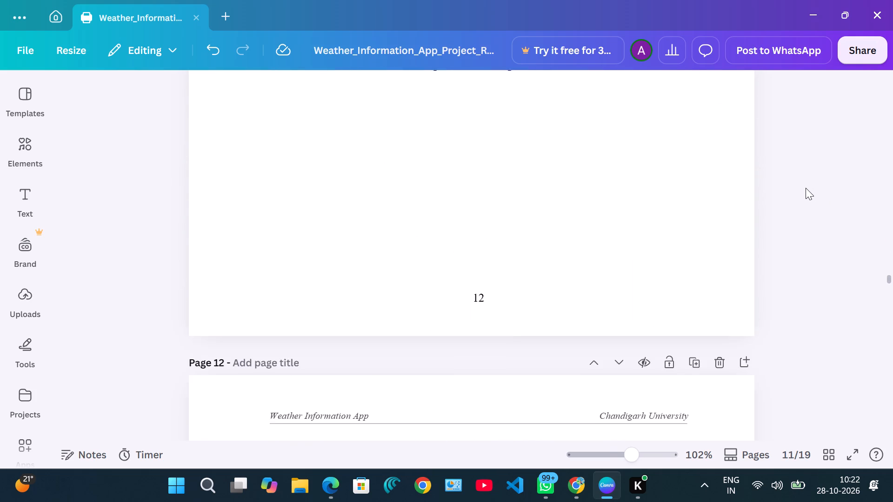
{"action": "scroll", "coordinate": [806, 188], "scroll_direction": "down", "scroll_amount": 11}
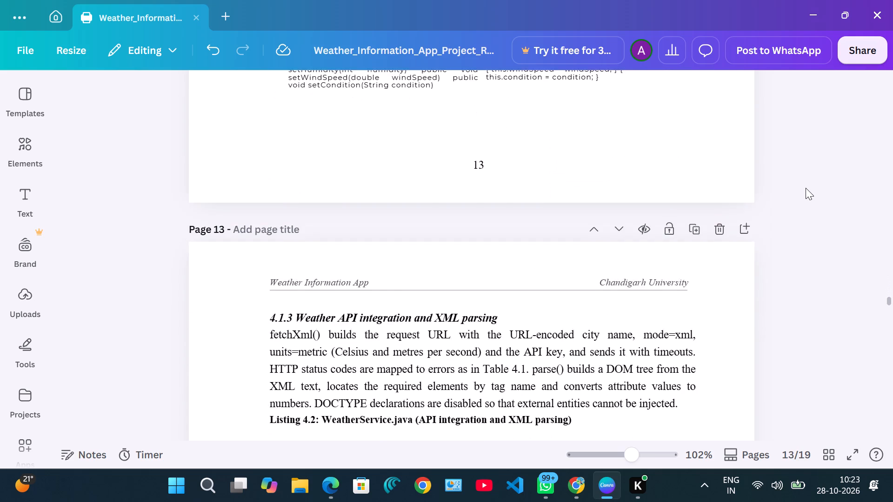
{"action": "scroll", "coordinate": [806, 188], "scroll_direction": "down", "scroll_amount": 15}
Shift the "Element humid" and "Element speed" code lines in Listing 4.2 rightward, clear of the overlapping word "temp".
{"action": "scroll", "coordinate": [806, 188], "scroll_direction": "up", "scroll_amount": 5}
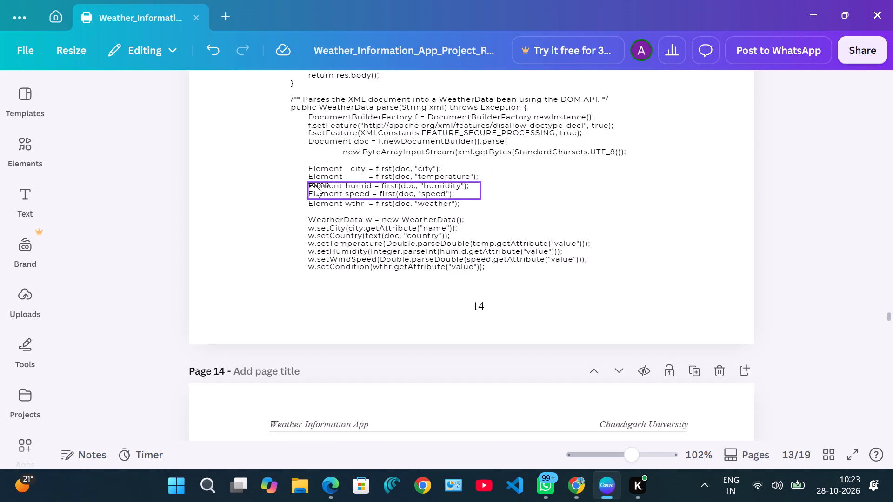
{"action": "left_click_drag", "start_coordinate": [319, 191], "coordinate": [324, 195]}
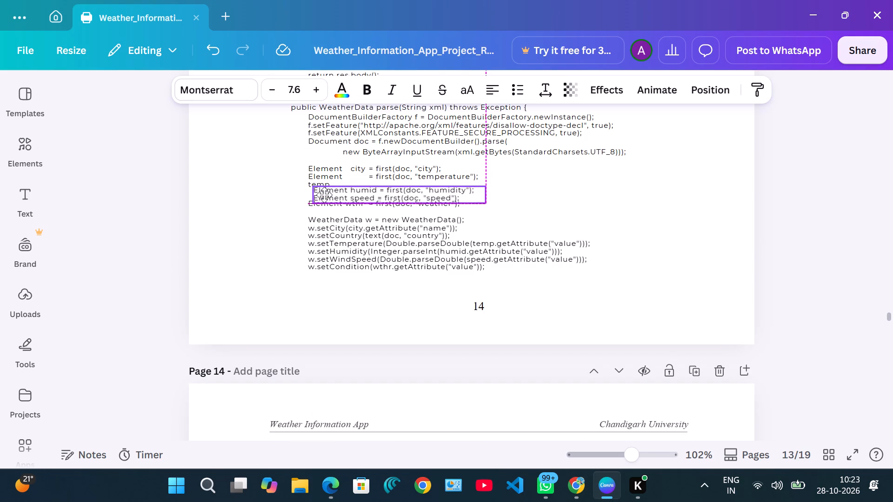
{"action": "left_click_drag", "start_coordinate": [324, 195], "coordinate": [330, 191]}
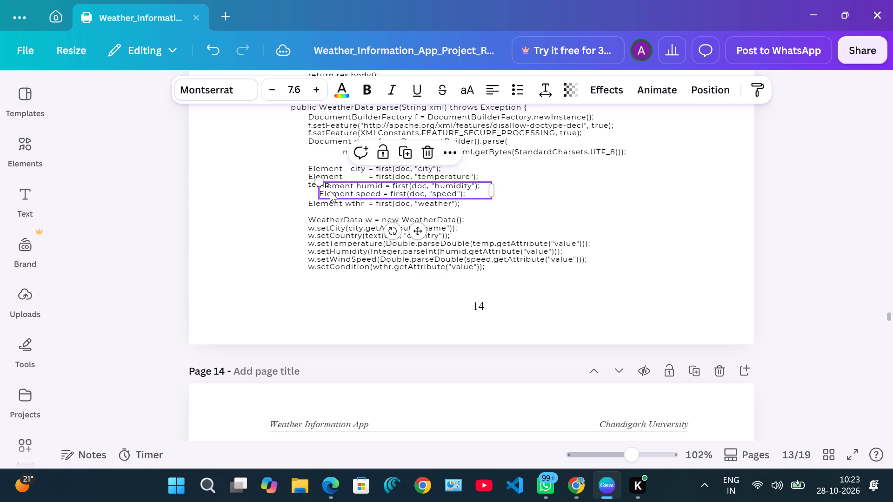
{"action": "left_click_drag", "start_coordinate": [330, 191], "coordinate": [340, 190]}
{"action": "left_click", "coordinate": [237, 204]}
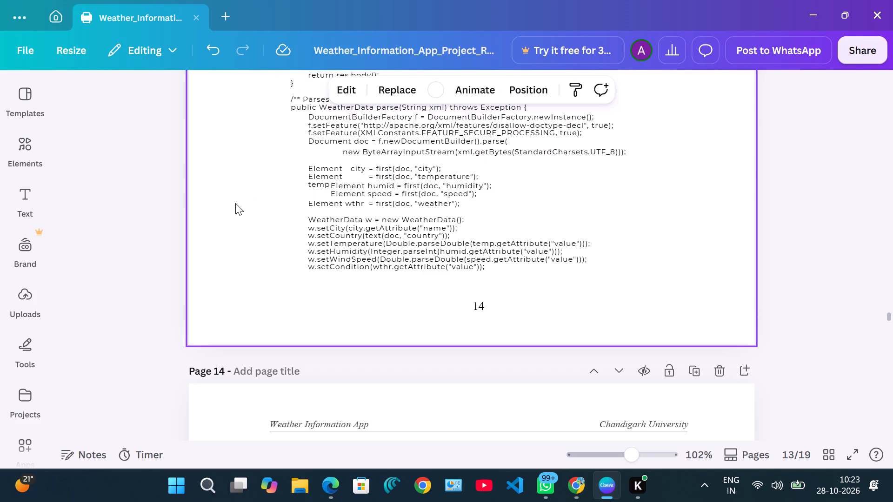
Examine the remaining code listings, test tables, results, advantages, limitations and closing pages to the end of the report.
{"action": "scroll", "coordinate": [235, 203], "scroll_direction": "down", "scroll_amount": 12}
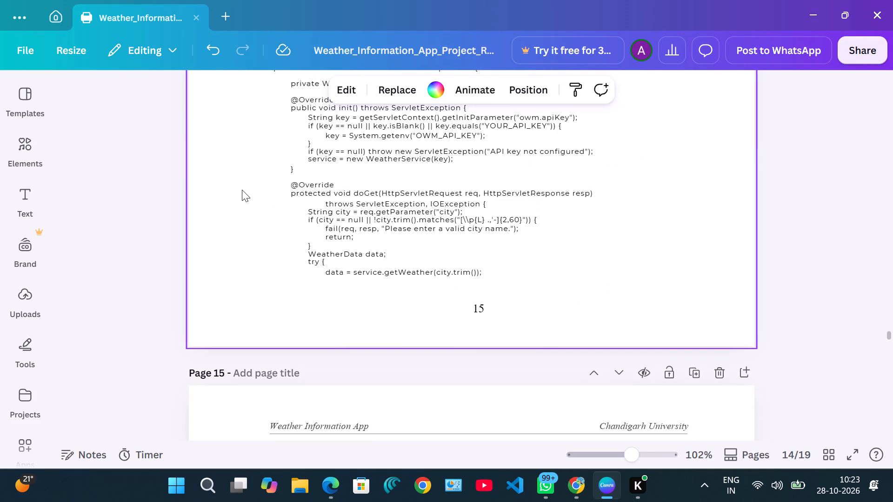
{"action": "scroll", "coordinate": [242, 190], "scroll_direction": "down", "scroll_amount": 17}
{"action": "scroll", "coordinate": [233, 175], "scroll_direction": "down", "scroll_amount": 14}
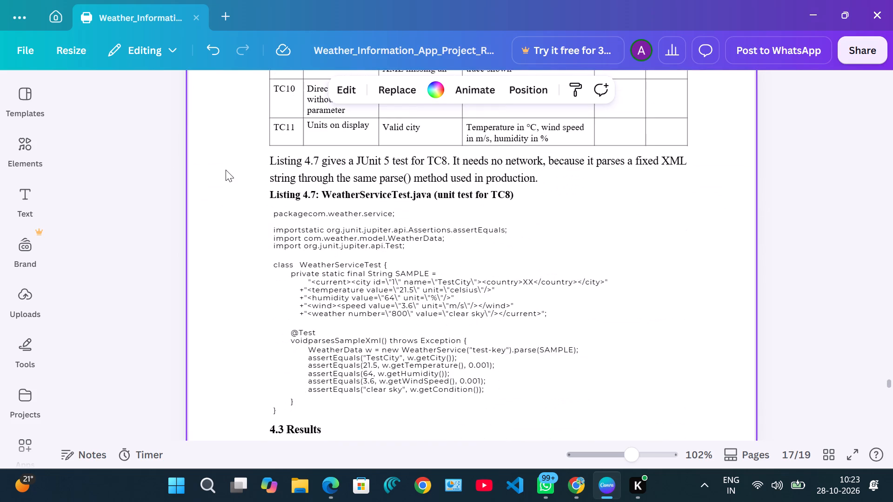
{"action": "scroll", "coordinate": [226, 170], "scroll_direction": "down", "scroll_amount": 12}
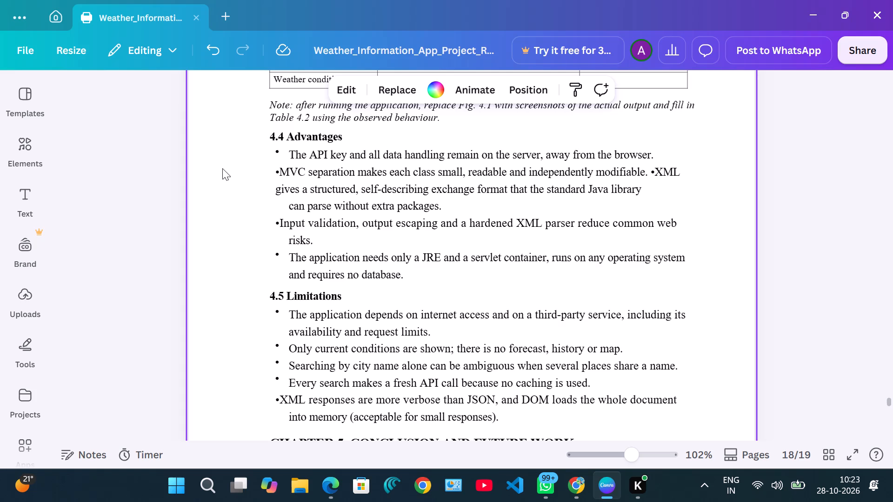
{"action": "scroll", "coordinate": [222, 168], "scroll_direction": "down", "scroll_amount": 9}
{"action": "scroll", "coordinate": [222, 168], "scroll_direction": "down", "scroll_amount": 13}
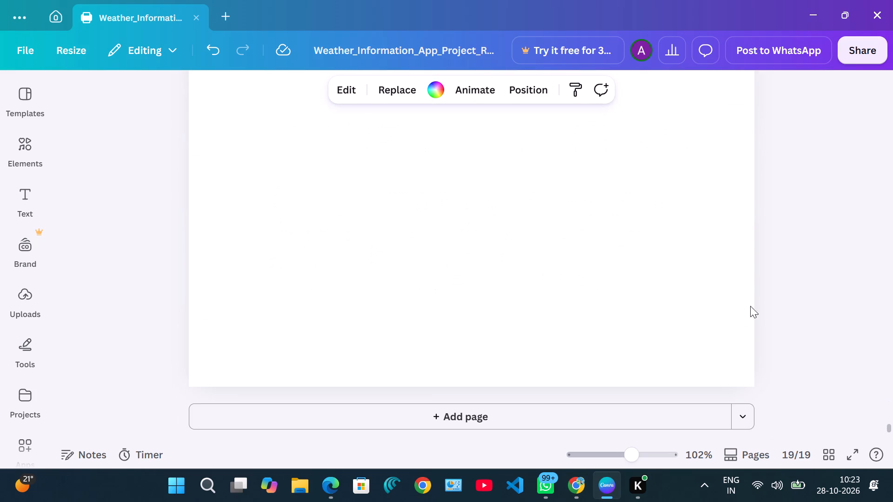
Return to the cover page and examine it from the title down to its page number.
{"action": "scroll", "coordinate": [782, 297], "scroll_direction": "up", "scroll_amount": 3}
{"action": "left_click_drag", "start_coordinate": [892, 424], "coordinate": [892, 176]}
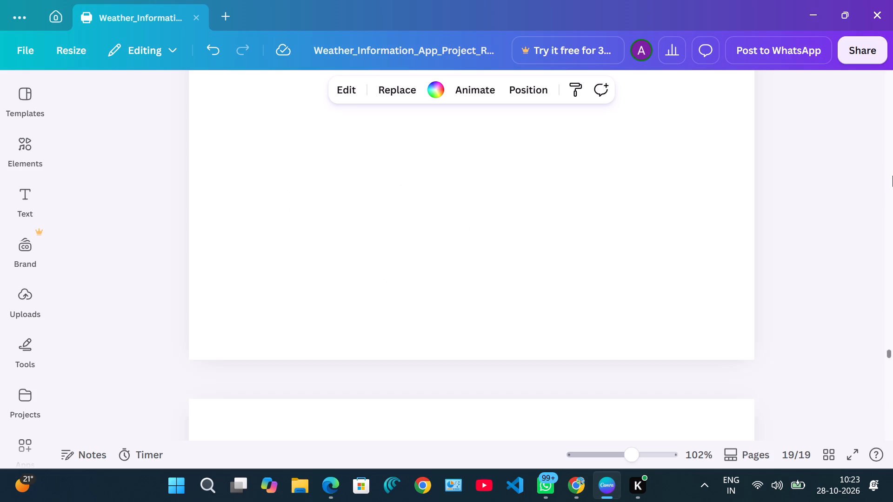
{"action": "left_click_drag", "start_coordinate": [892, 176], "coordinate": [881, 40]}
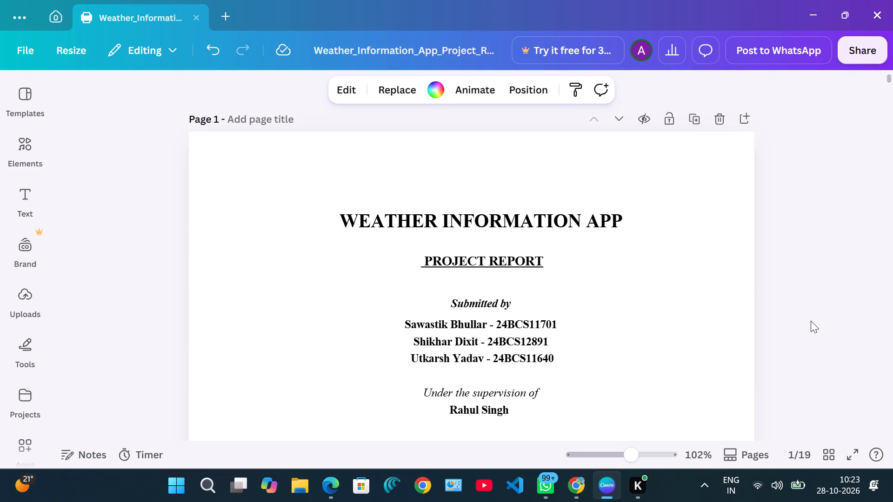
{"action": "scroll", "coordinate": [811, 337], "scroll_direction": "down", "scroll_amount": 3}
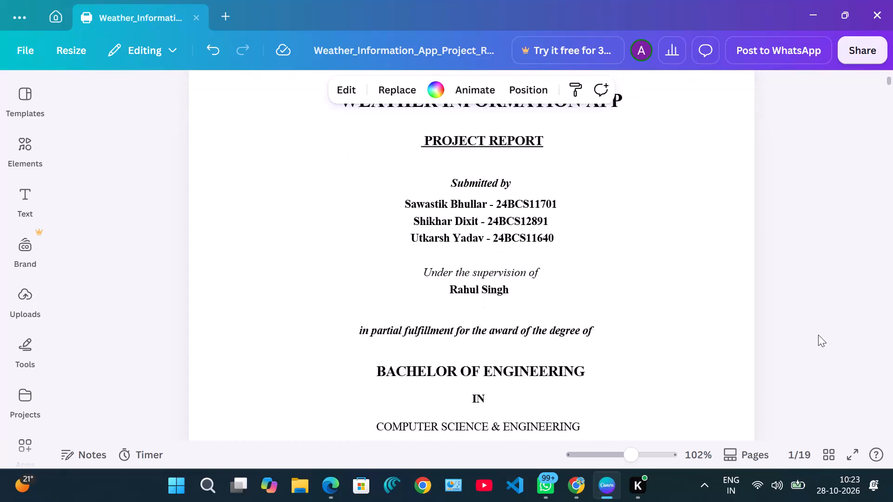
{"action": "scroll", "coordinate": [804, 319], "scroll_direction": "down", "scroll_amount": 6}
{"action": "scroll", "coordinate": [804, 318], "scroll_direction": "up", "scroll_amount": 3}
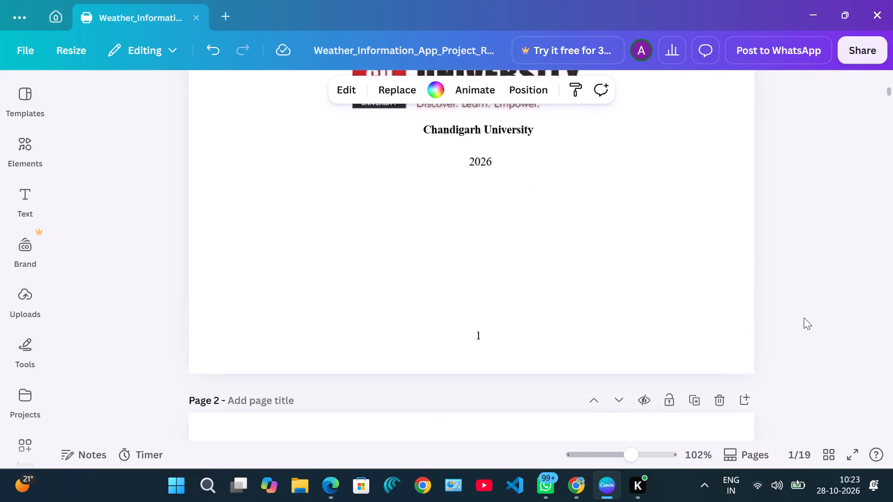
{"action": "scroll", "coordinate": [804, 317], "scroll_direction": "up", "scroll_amount": 6}
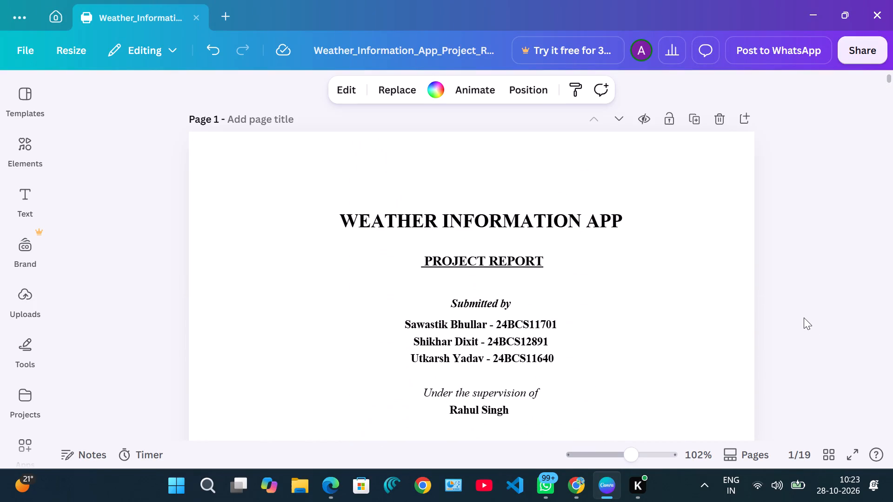
Set the cover title "WEATHER INFORMATION APP" to font size 21 and shift it slightly left to recentre it.
{"action": "left_click", "coordinate": [428, 213]}
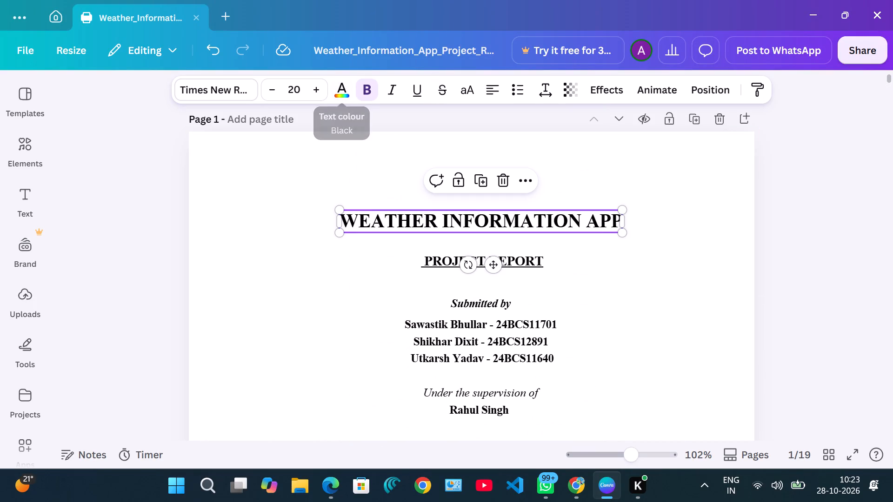
{"action": "left_click", "coordinate": [322, 89]}
{"action": "left_click", "coordinate": [839, 291]}
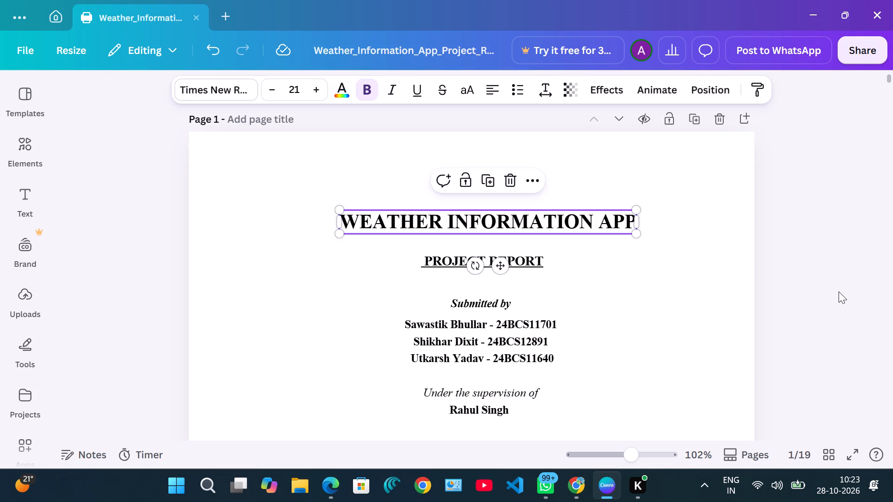
{"action": "left_click_drag", "start_coordinate": [587, 217], "coordinate": [582, 215]}
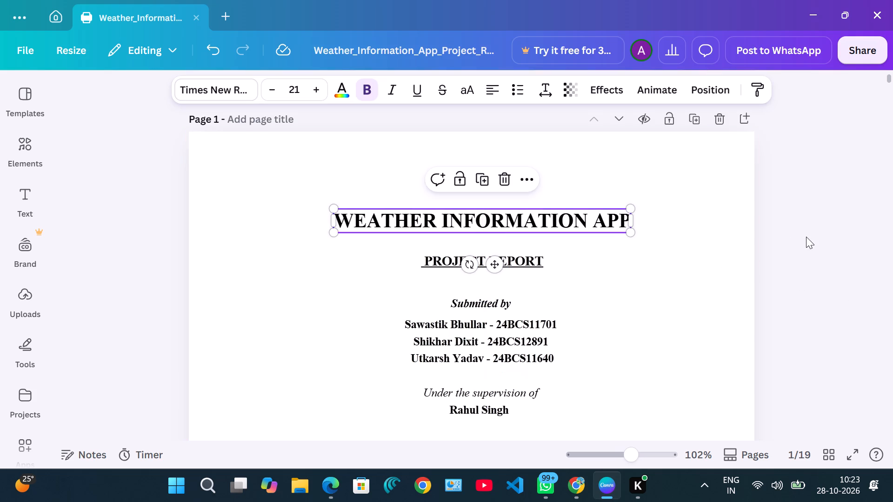
{"action": "left_click", "coordinate": [806, 237]}
Examine the rest of the cover page and the Bonafide Certificate page down to the viva-voce line.
{"action": "scroll", "coordinate": [792, 253], "scroll_direction": "down", "scroll_amount": 7}
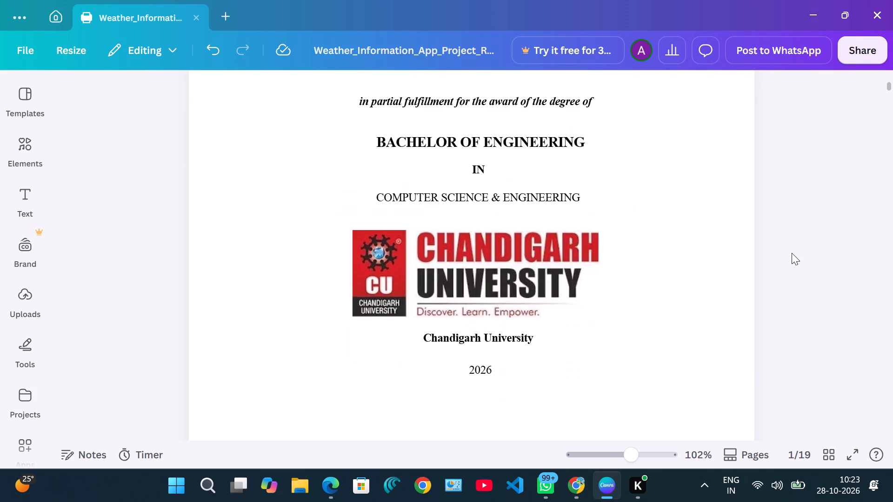
{"action": "scroll", "coordinate": [792, 253], "scroll_direction": "down", "scroll_amount": 3}
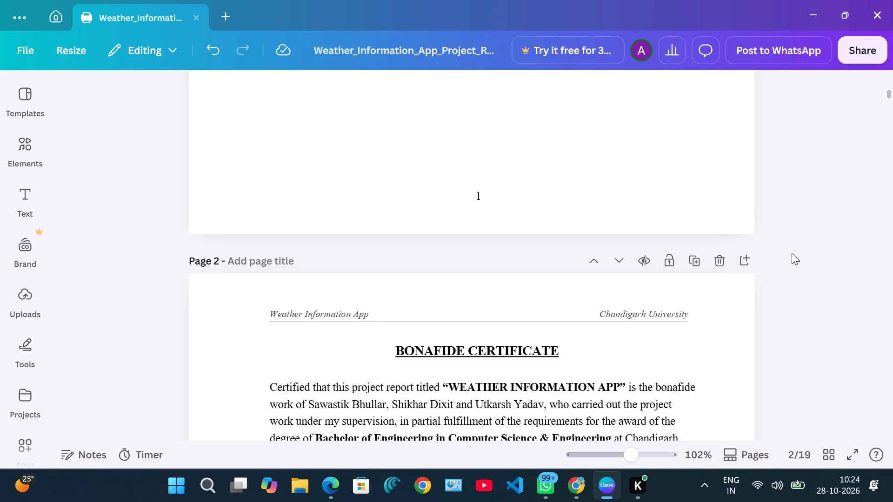
{"action": "scroll", "coordinate": [793, 263], "scroll_direction": "down", "scroll_amount": 3}
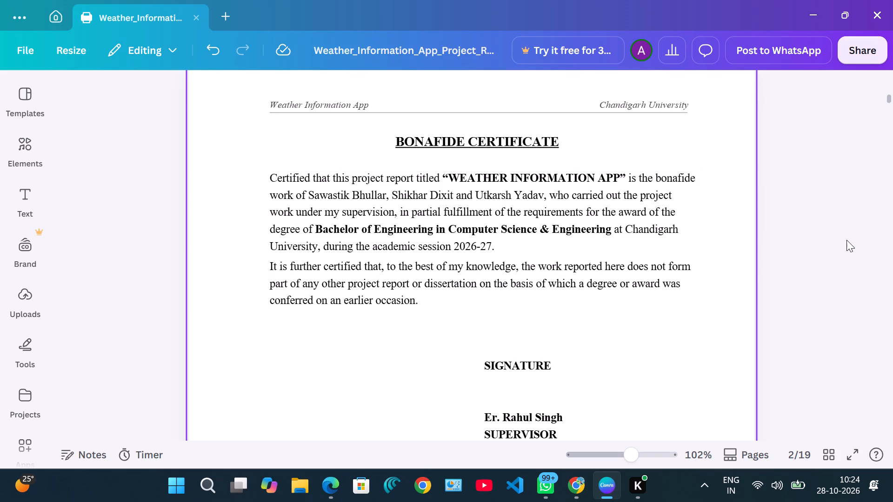
{"action": "scroll", "coordinate": [827, 237], "scroll_direction": "down", "scroll_amount": 5}
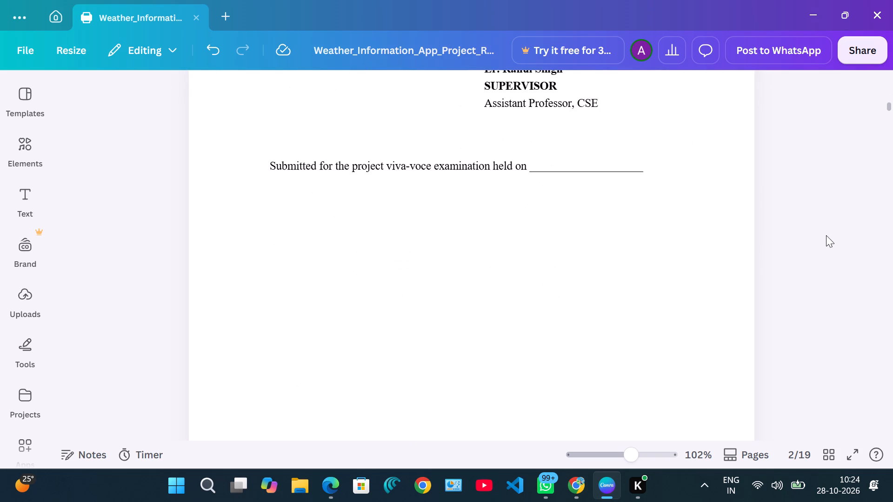
Download all pages of the project report as a PDF.
{"action": "left_click", "coordinate": [859, 50]}
{"action": "left_click", "coordinate": [633, 348]}
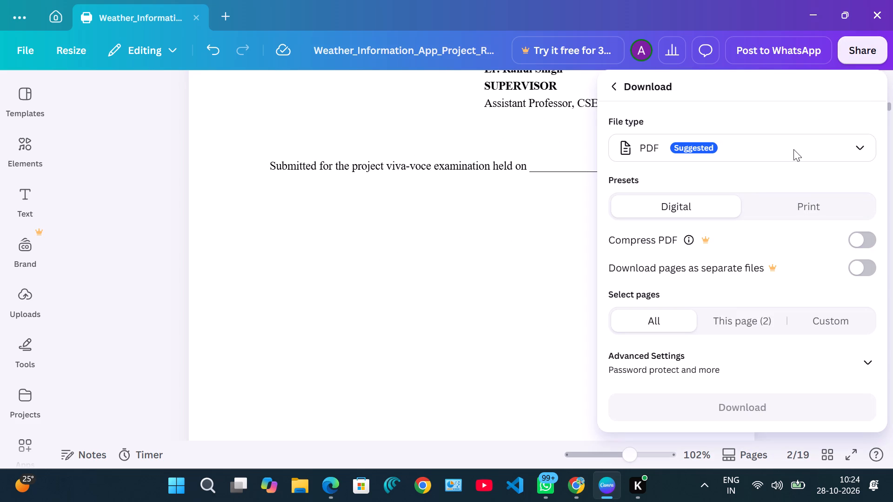
{"action": "left_click", "coordinate": [713, 402]}
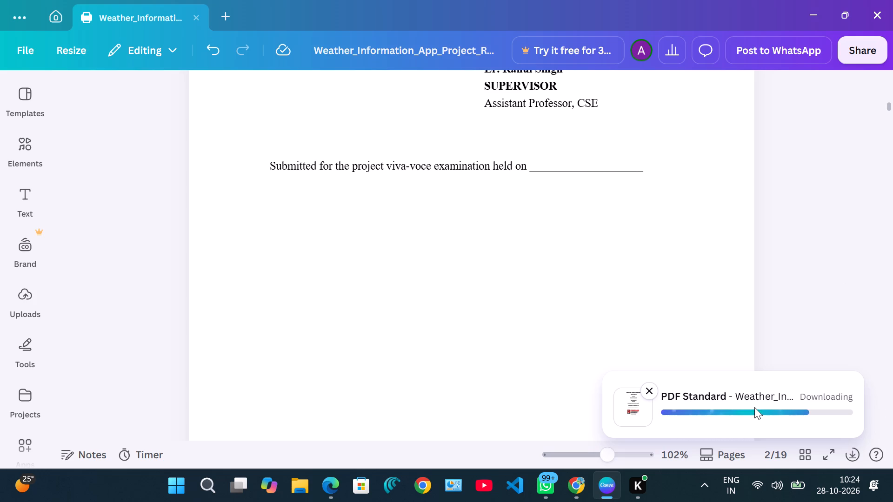
Save the PDF in the Downloads folder under the file name Weather_Information_App_Project_Report_.
{"action": "scroll", "coordinate": [70, 153], "scroll_direction": "down", "scroll_amount": 1}
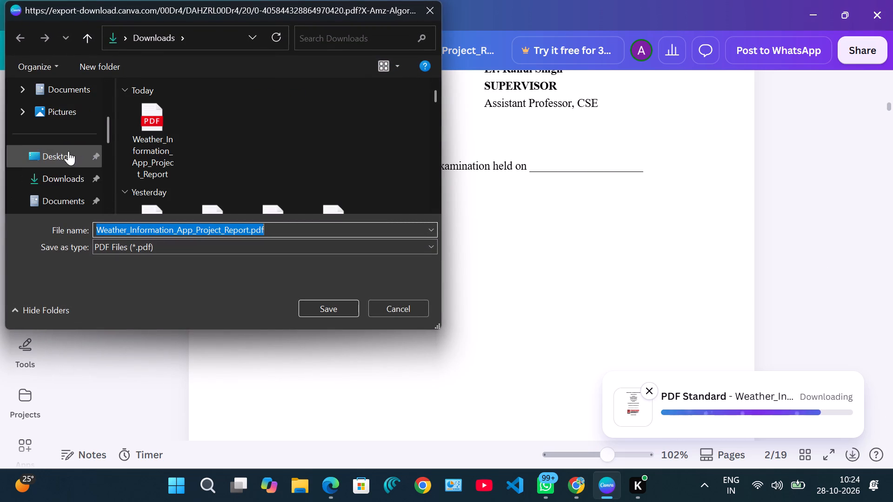
{"action": "left_click", "coordinate": [33, 171]}
{"action": "left_click", "coordinate": [267, 233]}
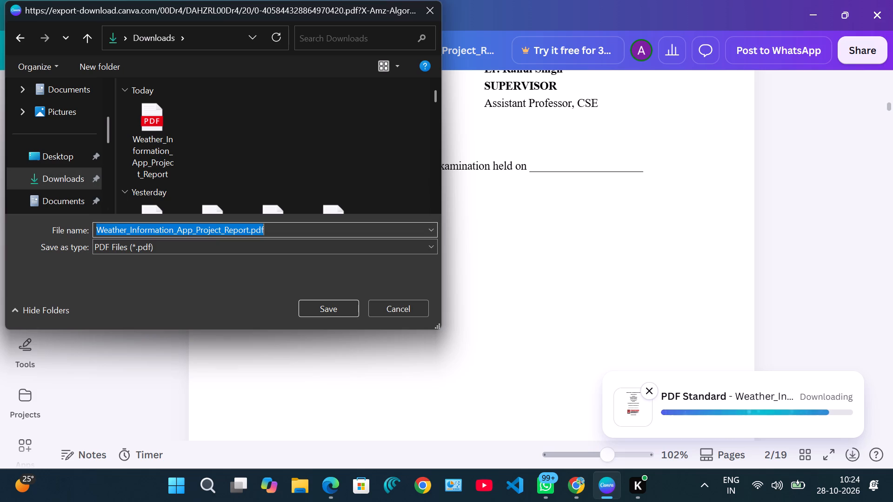
{"action": "left_click", "coordinate": [267, 233]}
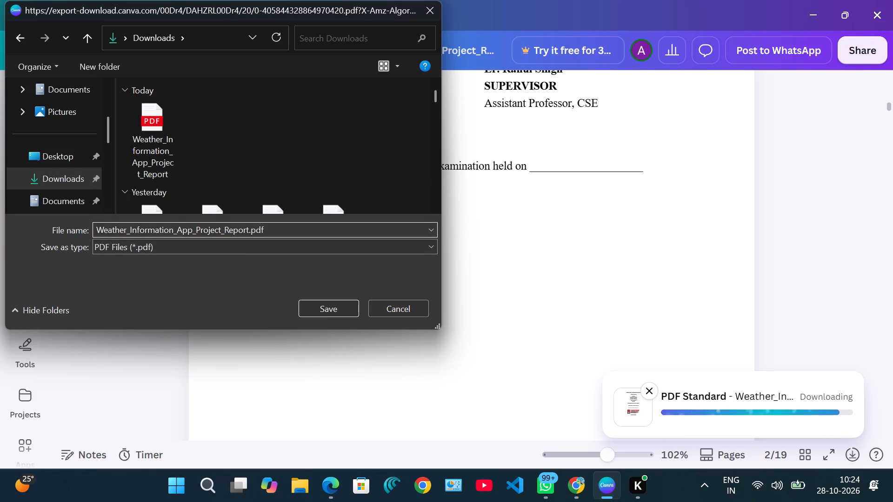
{"action": "left_click", "coordinate": [250, 232]}
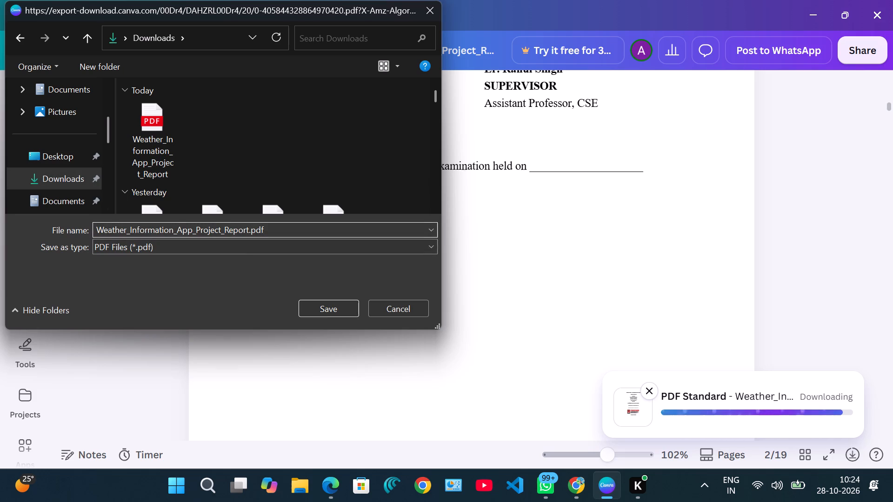
{"action": "key", "text": "shift+underscore"}
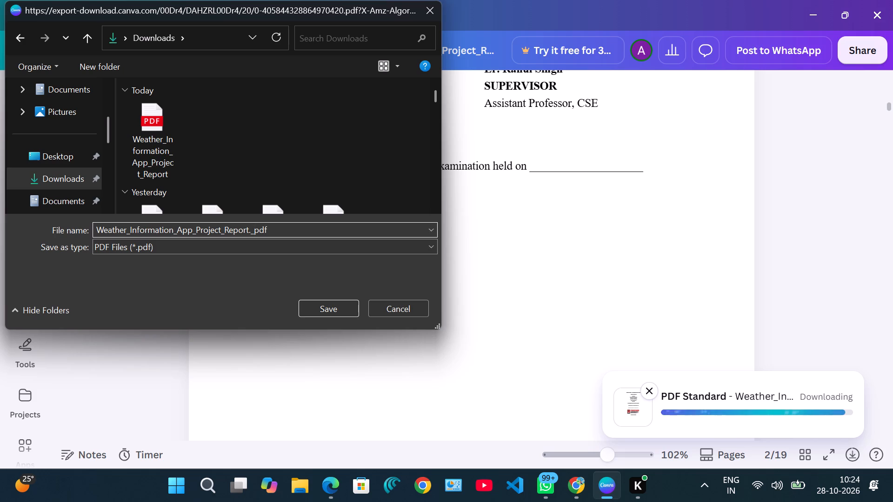
{"action": "key", "text": "Left"}
{"action": "key", "text": "BackSpace"}
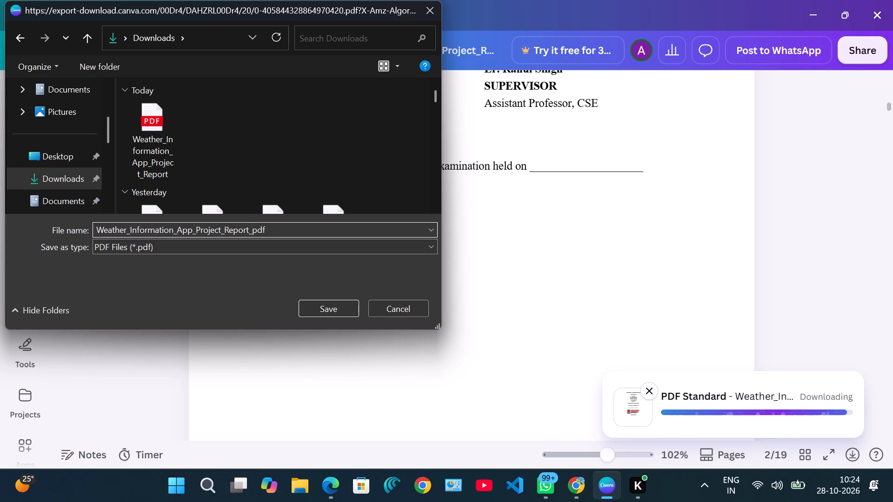
{"action": "left_click", "coordinate": [277, 234]}
{"action": "key", "text": "BackSpace"}
{"action": "key", "text": "BackSpace"}
{"action": "key", "text": "BackSpace"}
{"action": "left_click", "coordinate": [319, 309]}
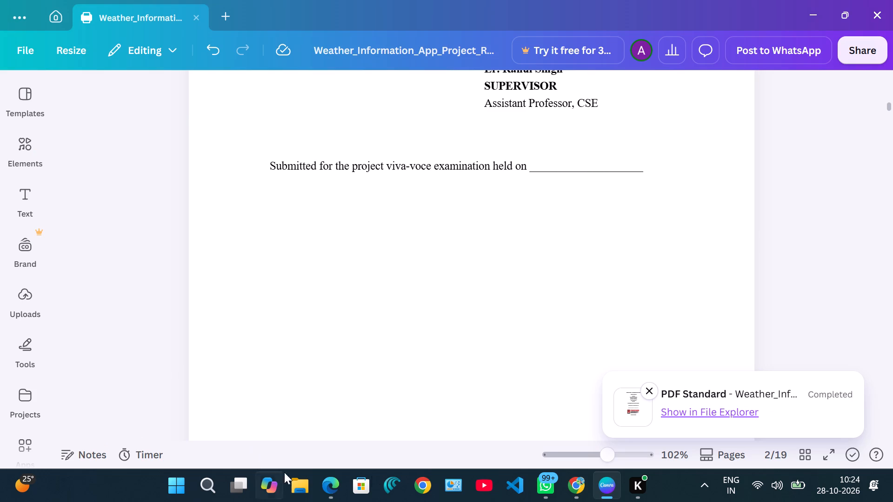
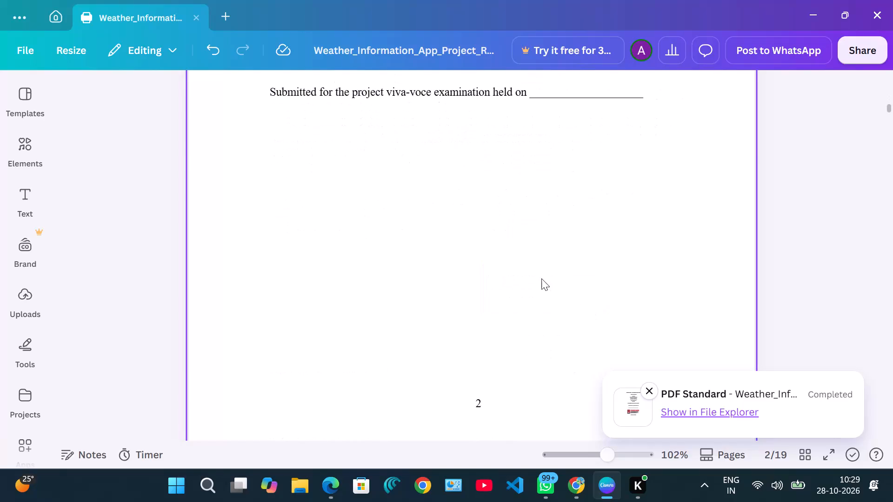
Examine the report pages from the end of the Bonafide Certificate through the abstract and table of contents to the start of Chapter 1.
{"action": "scroll", "coordinate": [541, 278], "scroll_direction": "down", "scroll_amount": 11}
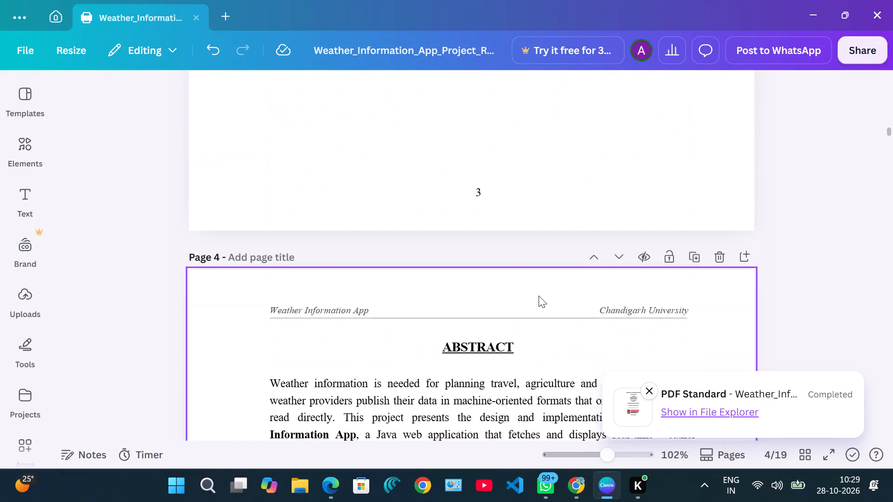
{"action": "scroll", "coordinate": [539, 296], "scroll_direction": "down", "scroll_amount": 16}
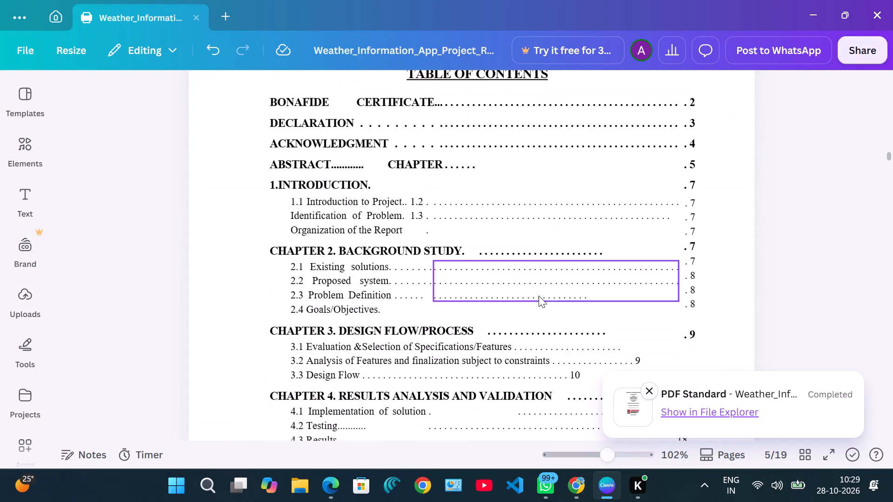
{"action": "scroll", "coordinate": [539, 296], "scroll_direction": "down", "scroll_amount": 8}
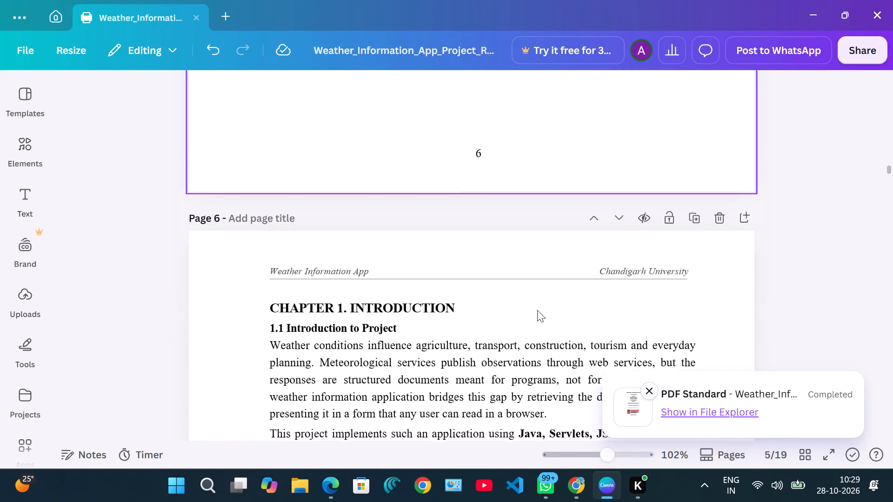
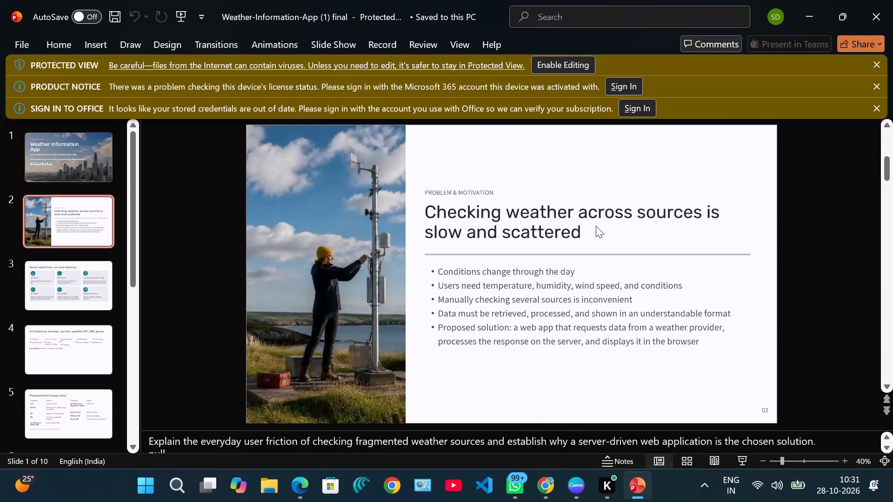
Examine the Weather Information App presentation in PowerPoint, from the title slide through the problem and motivation to the objectives and core features.
{"action": "scroll", "coordinate": [595, 230], "scroll_direction": "up", "scroll_amount": 1}
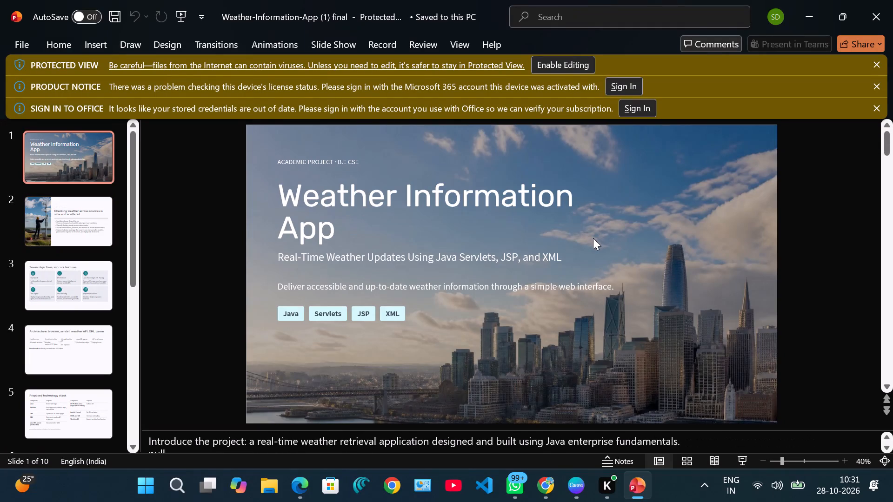
{"action": "scroll", "coordinate": [593, 238], "scroll_direction": "down", "scroll_amount": 1}
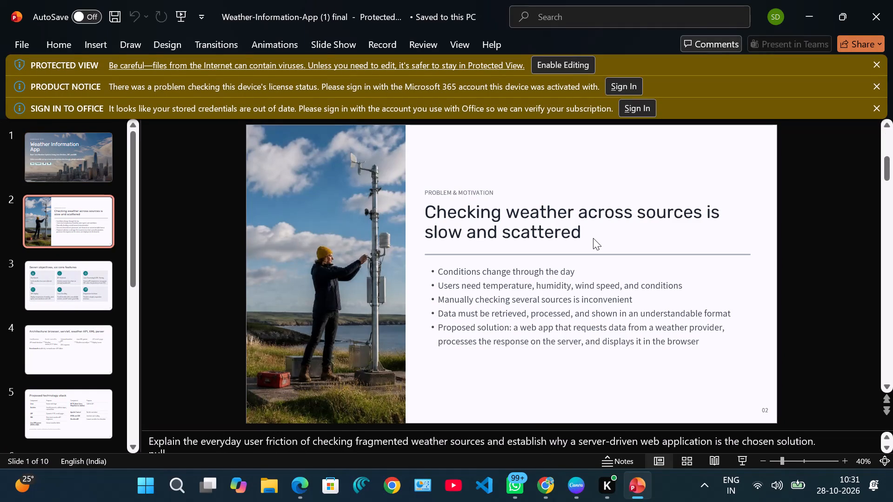
{"action": "scroll", "coordinate": [593, 238], "scroll_direction": "down", "scroll_amount": 1}
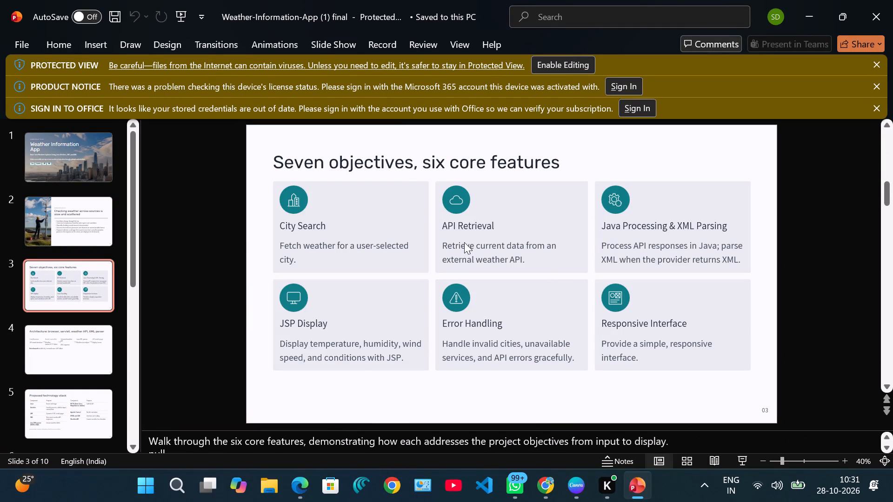